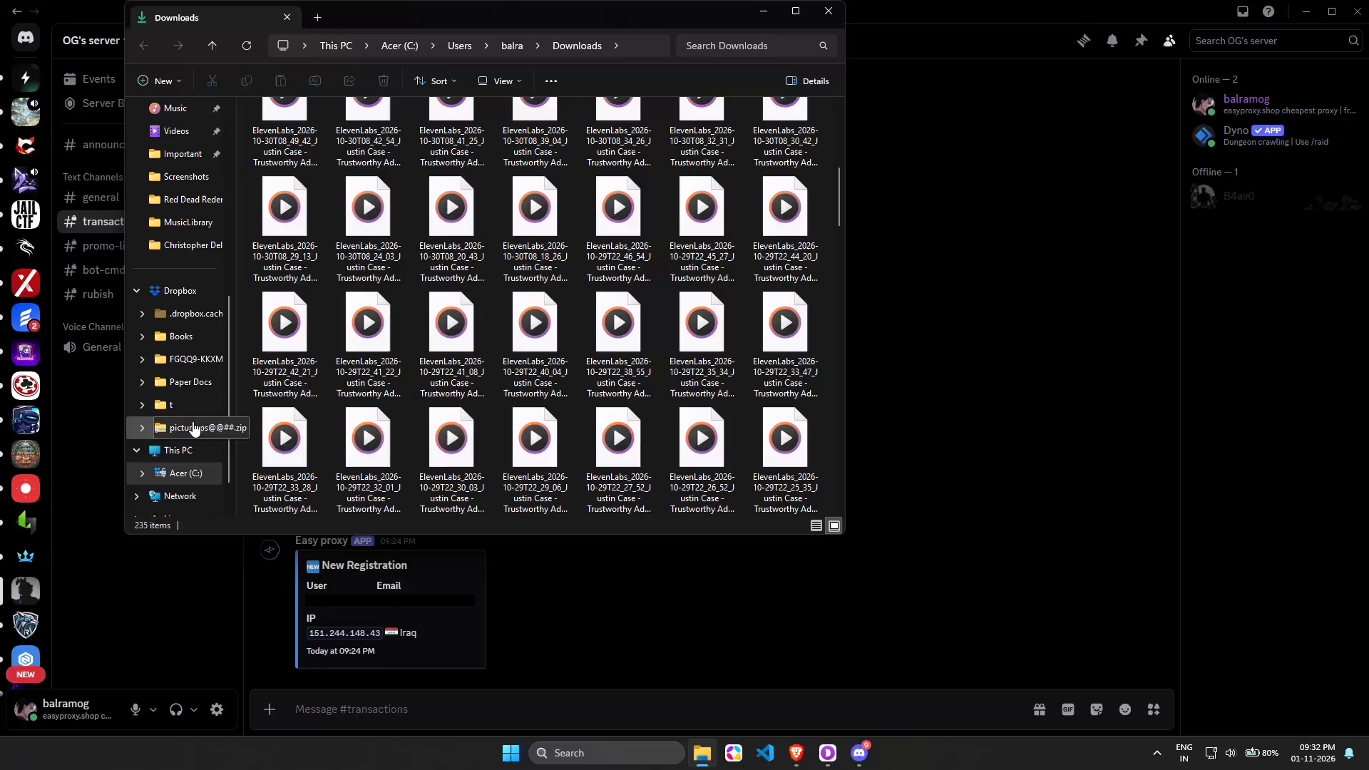
Launch the Easy Proxy admin panel by running start.bat from Important > TOOLS > Easyproxybotandsite > final > admin.
{"action": "left_click", "coordinate": [180, 448]}
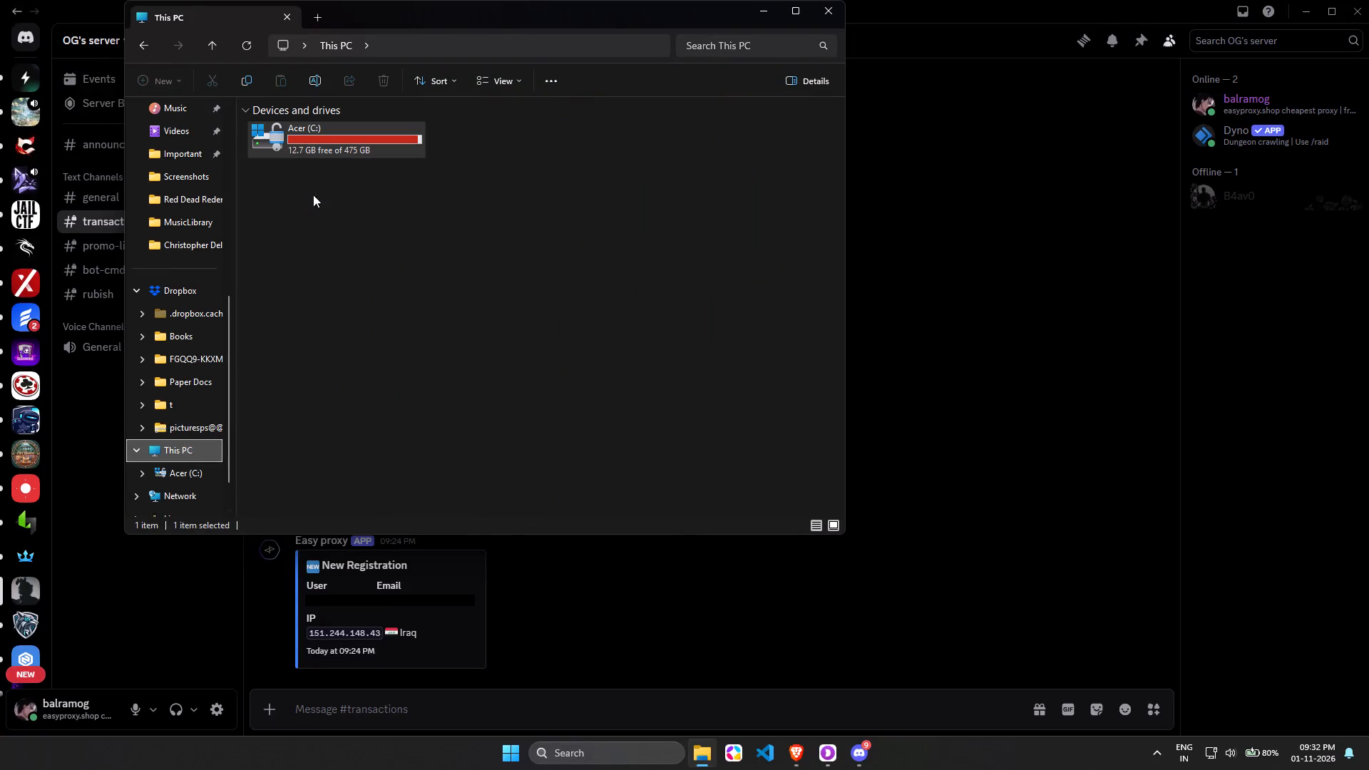
{"action": "left_click", "coordinate": [185, 150]}
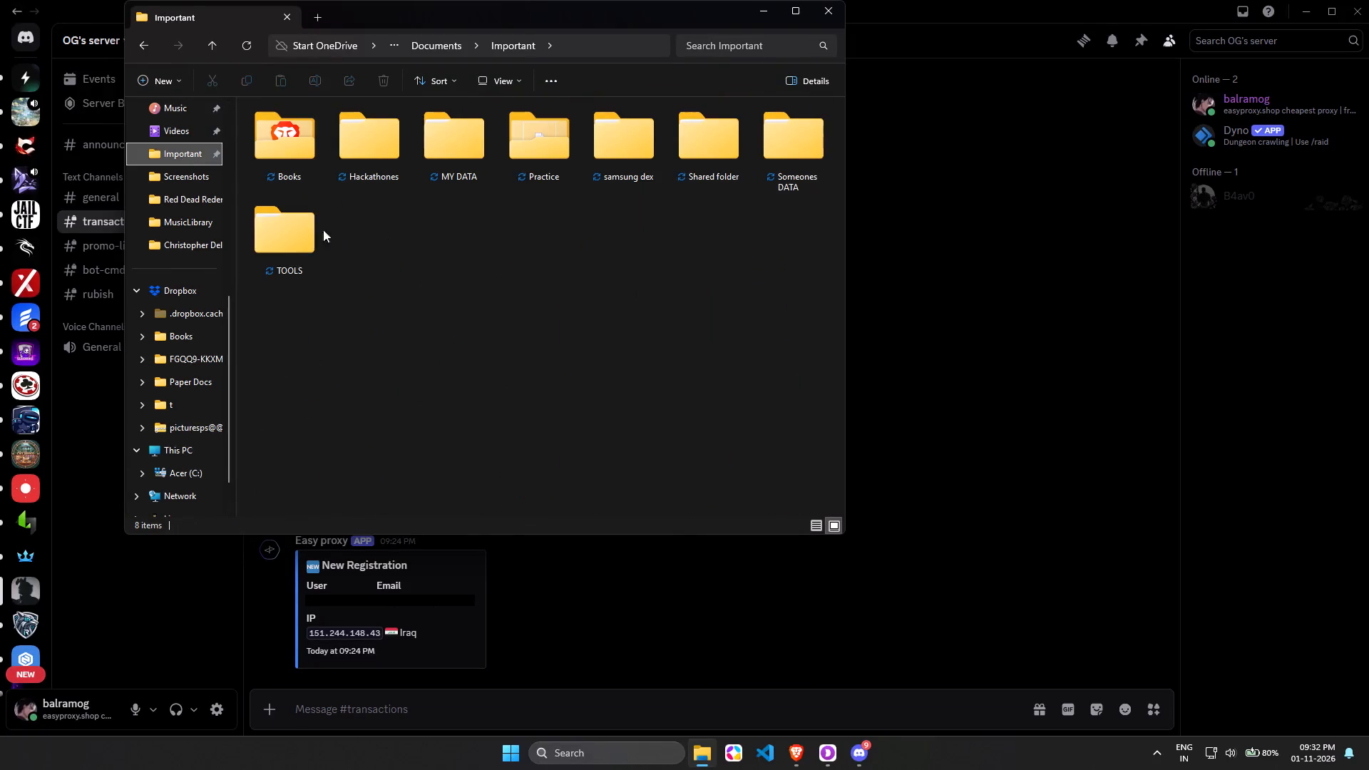
{"action": "double_click", "coordinate": [302, 227]}
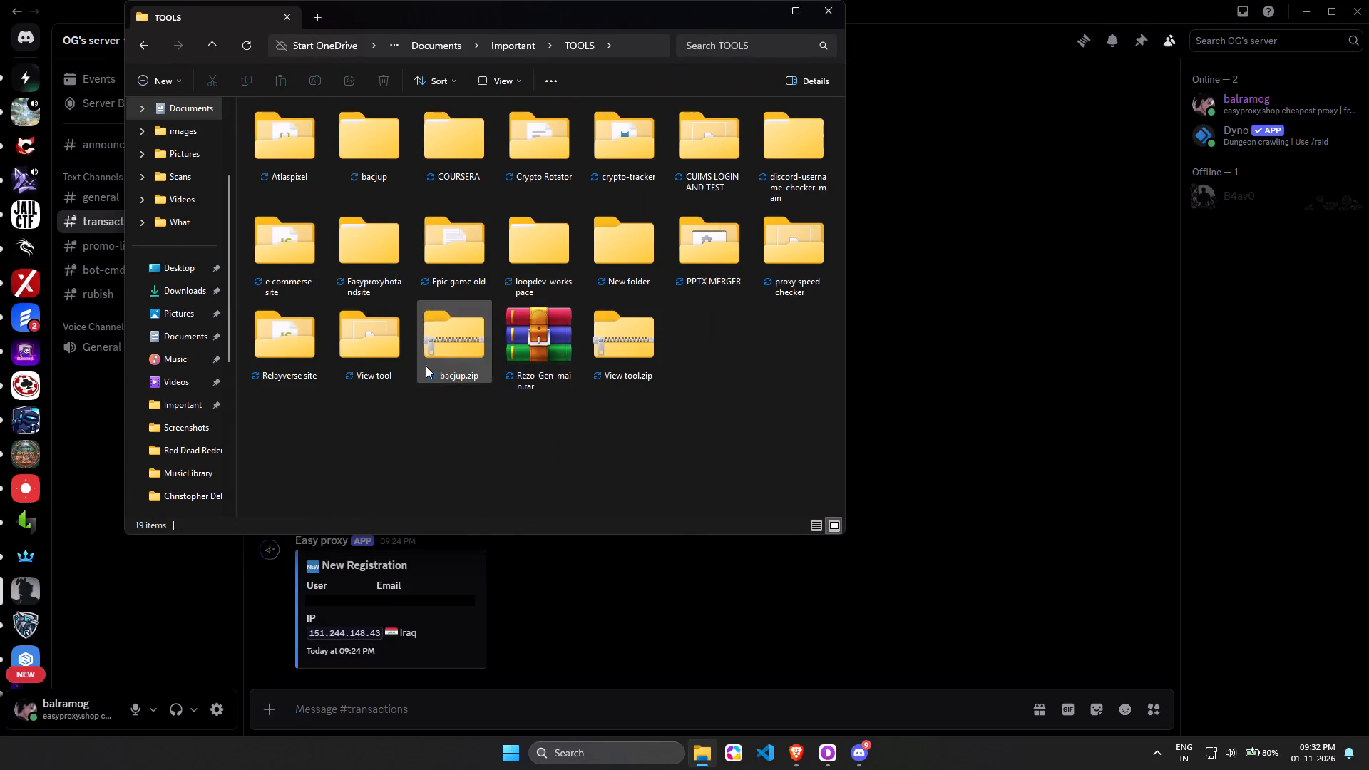
{"action": "double_click", "coordinate": [384, 234]}
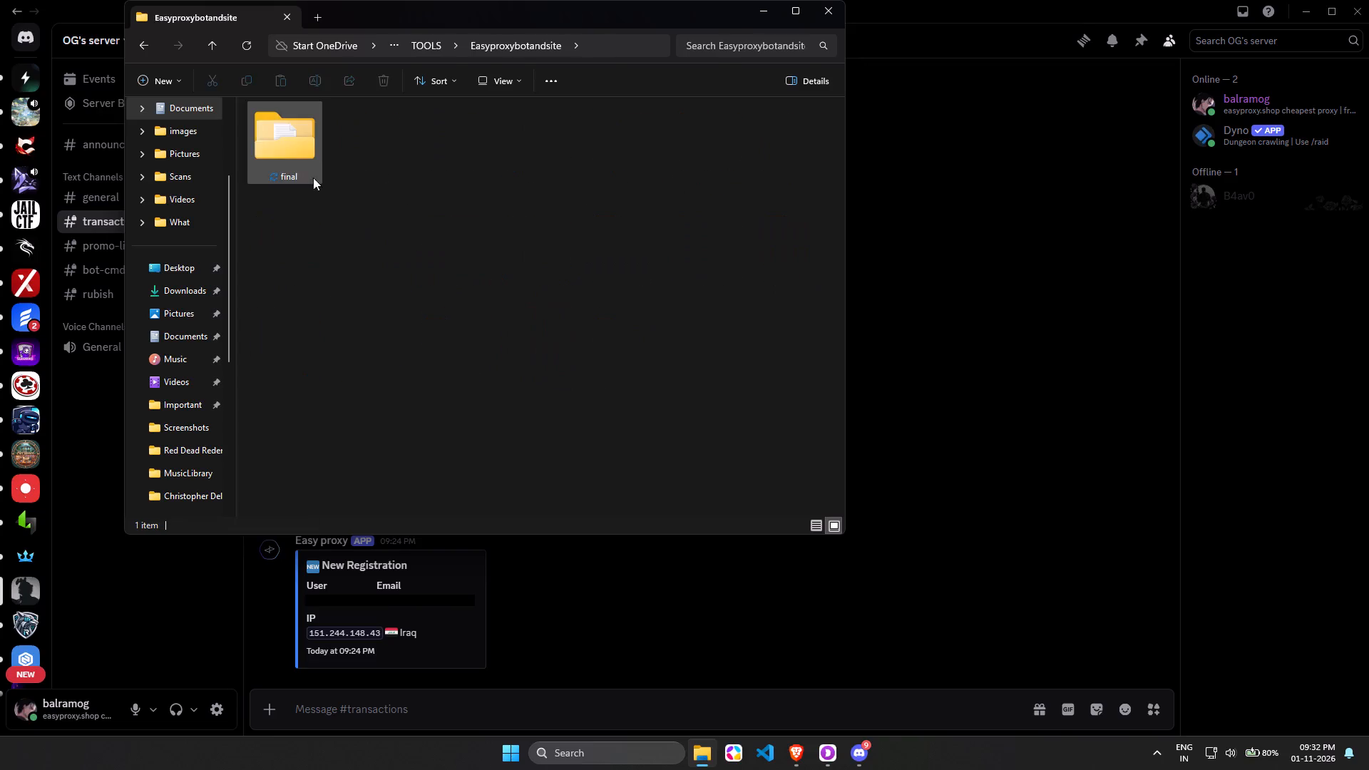
{"action": "double_click", "coordinate": [304, 165]}
{"action": "double_click", "coordinate": [302, 164]}
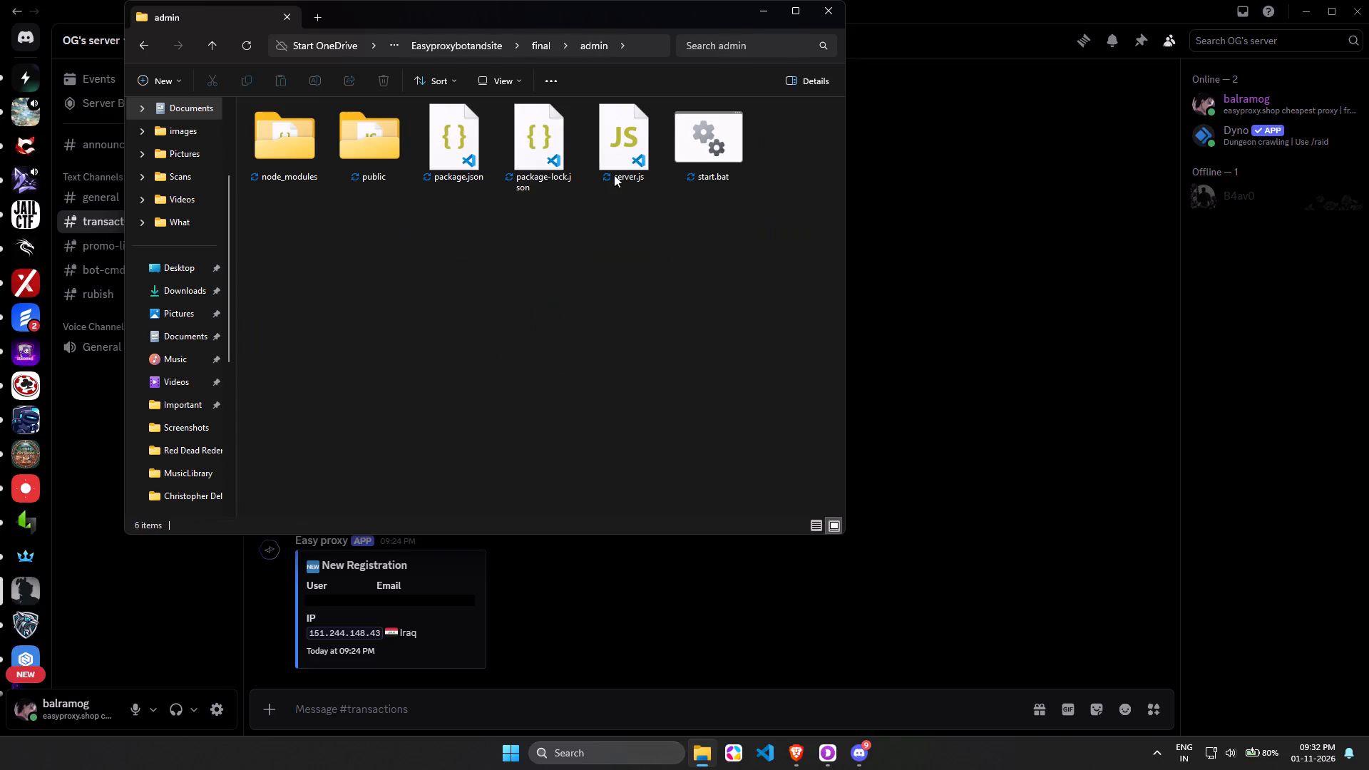
{"action": "double_click", "coordinate": [717, 142]}
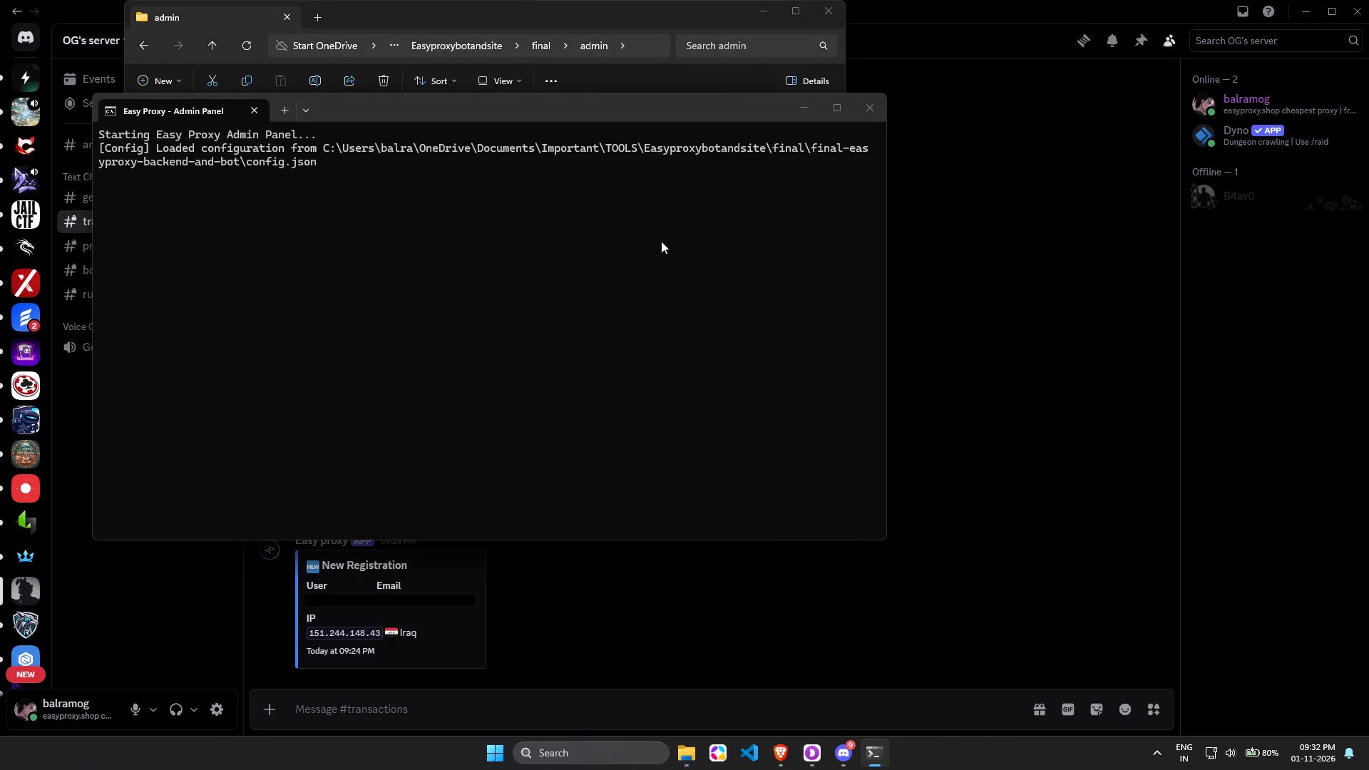
{"action": "scroll", "coordinate": [976, 388], "scroll_direction": "up", "scroll_amount": 1}
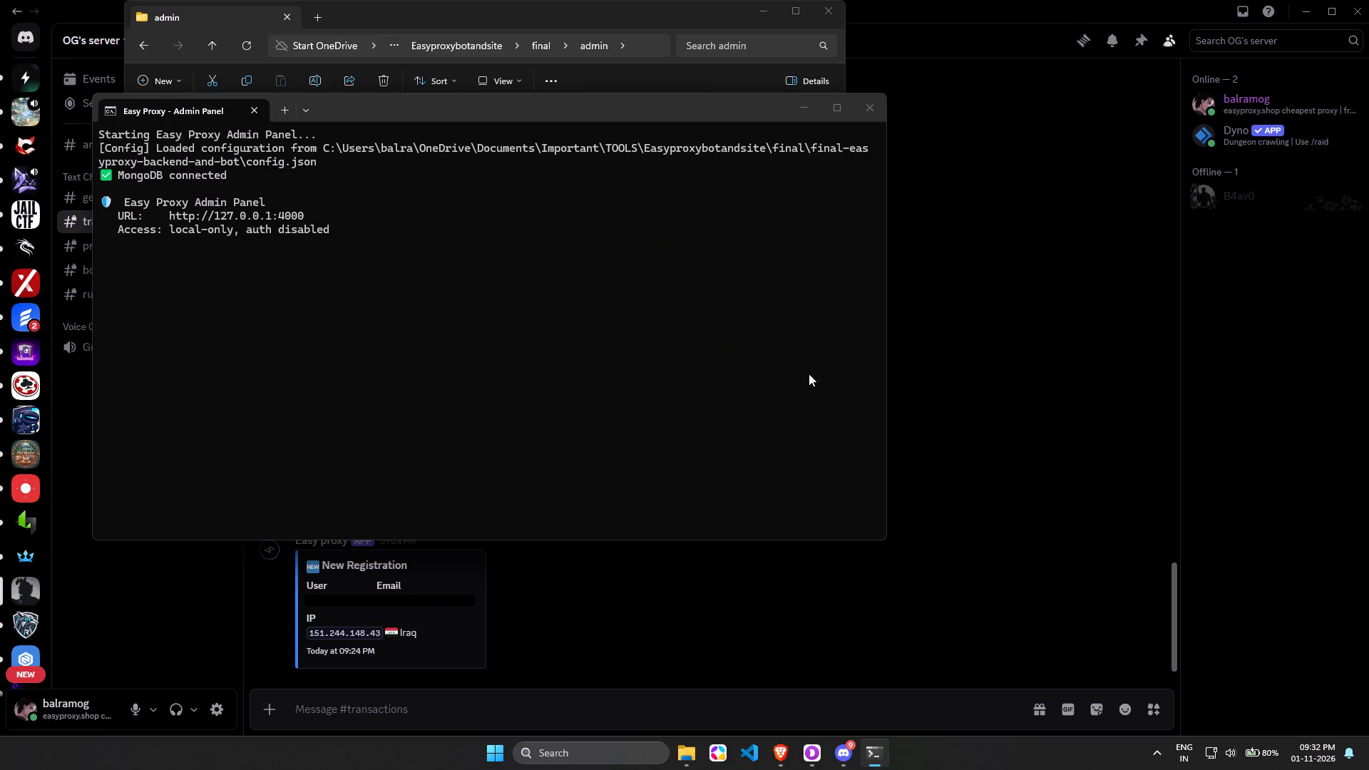
Switch to the Brave browser with the EasyProxy admin panel at 127.0.0.1:4000 and show its Users list.
{"action": "left_click", "coordinate": [245, 222], "text": "ctrl"}
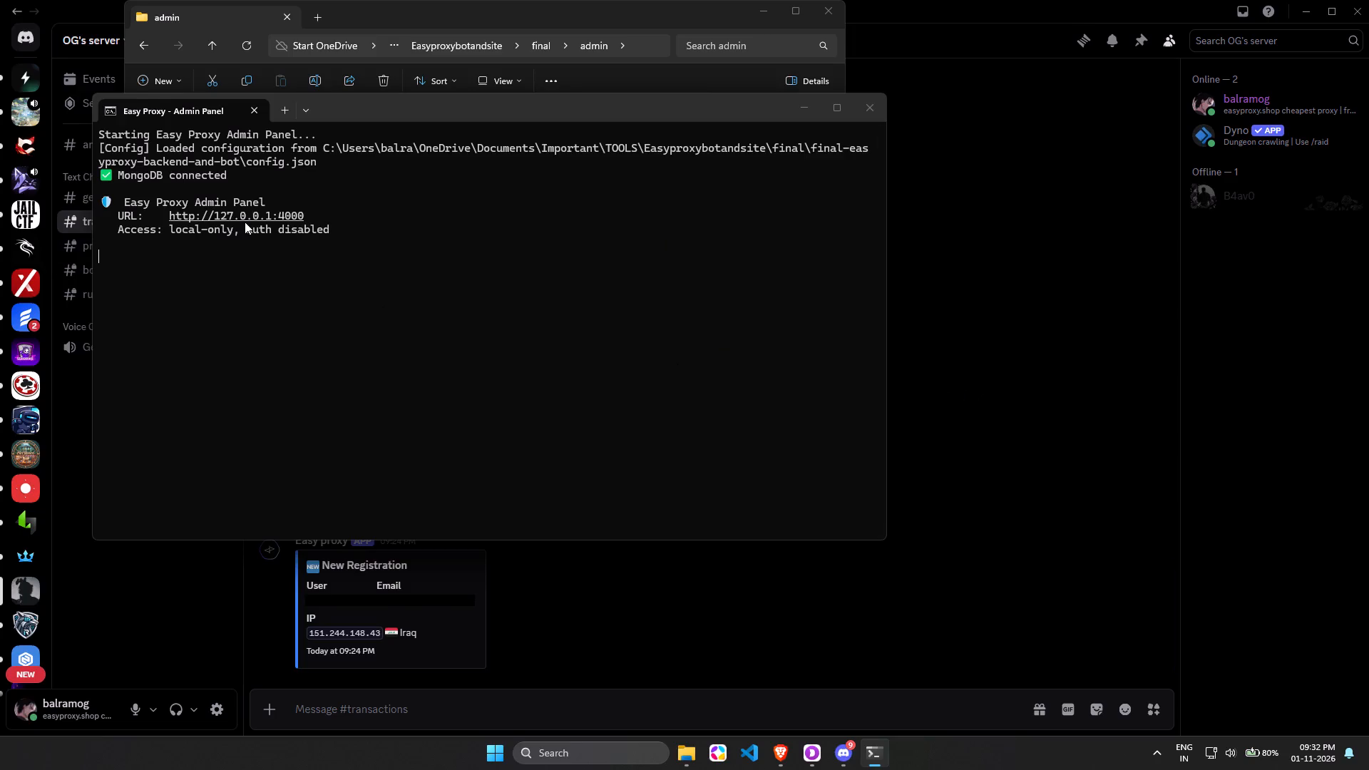
{"action": "left_click", "coordinate": [788, 754]}
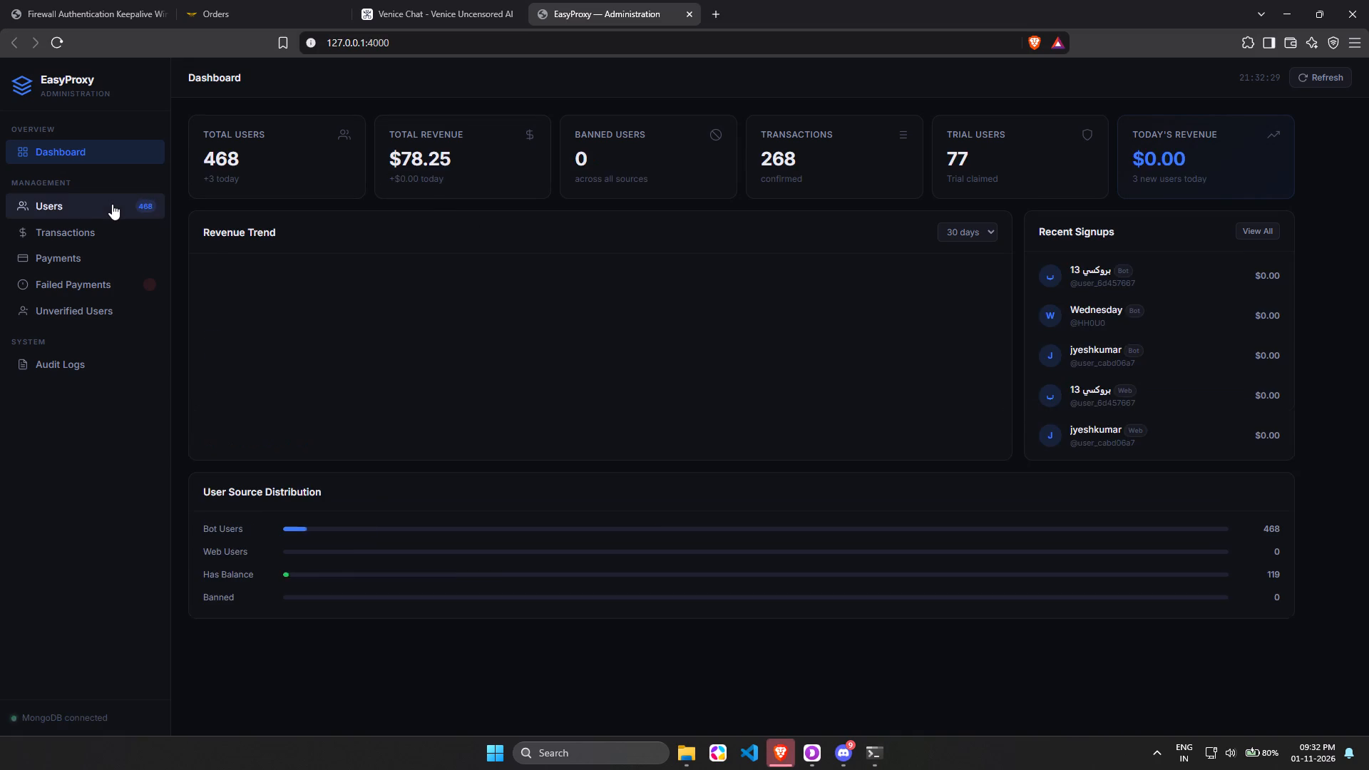
{"action": "left_click", "coordinate": [112, 204]}
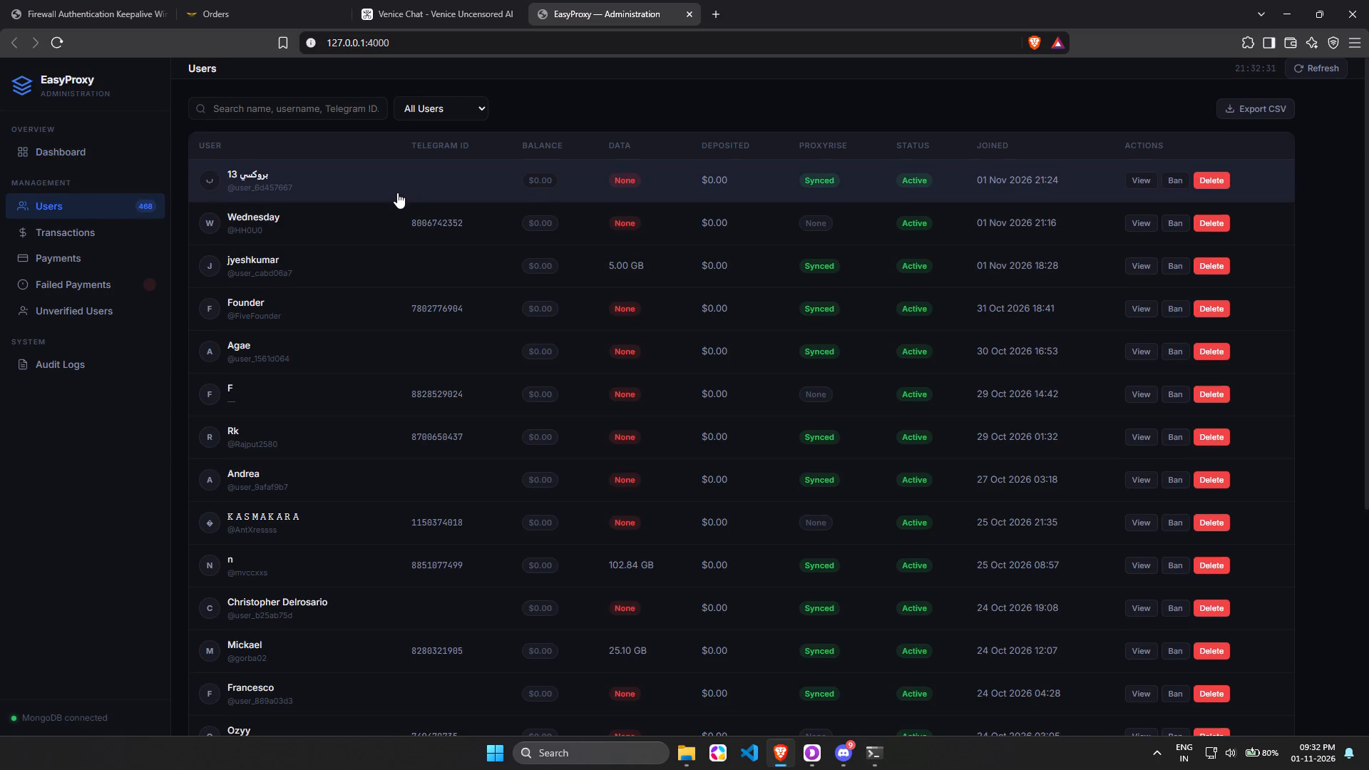
{"action": "left_click", "coordinate": [369, 215]}
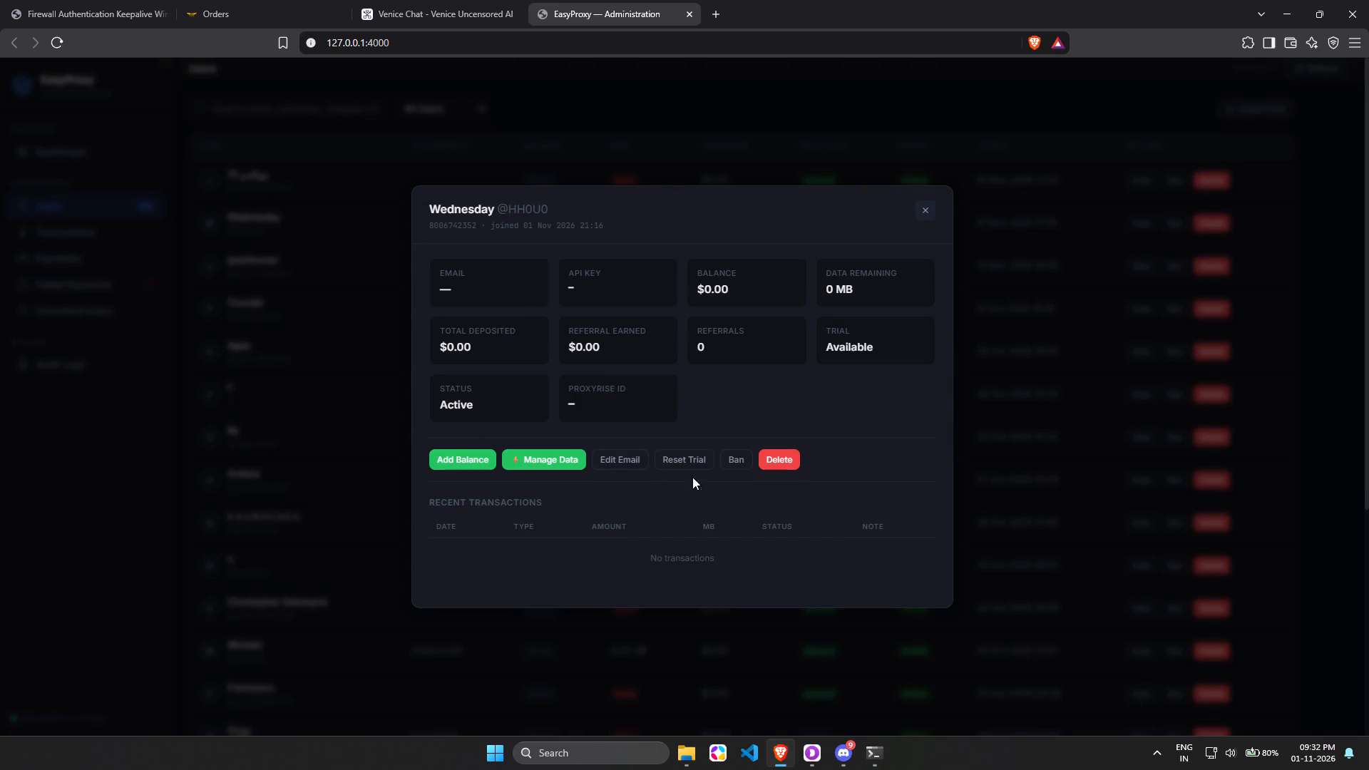
{"action": "left_click", "coordinate": [776, 459]}
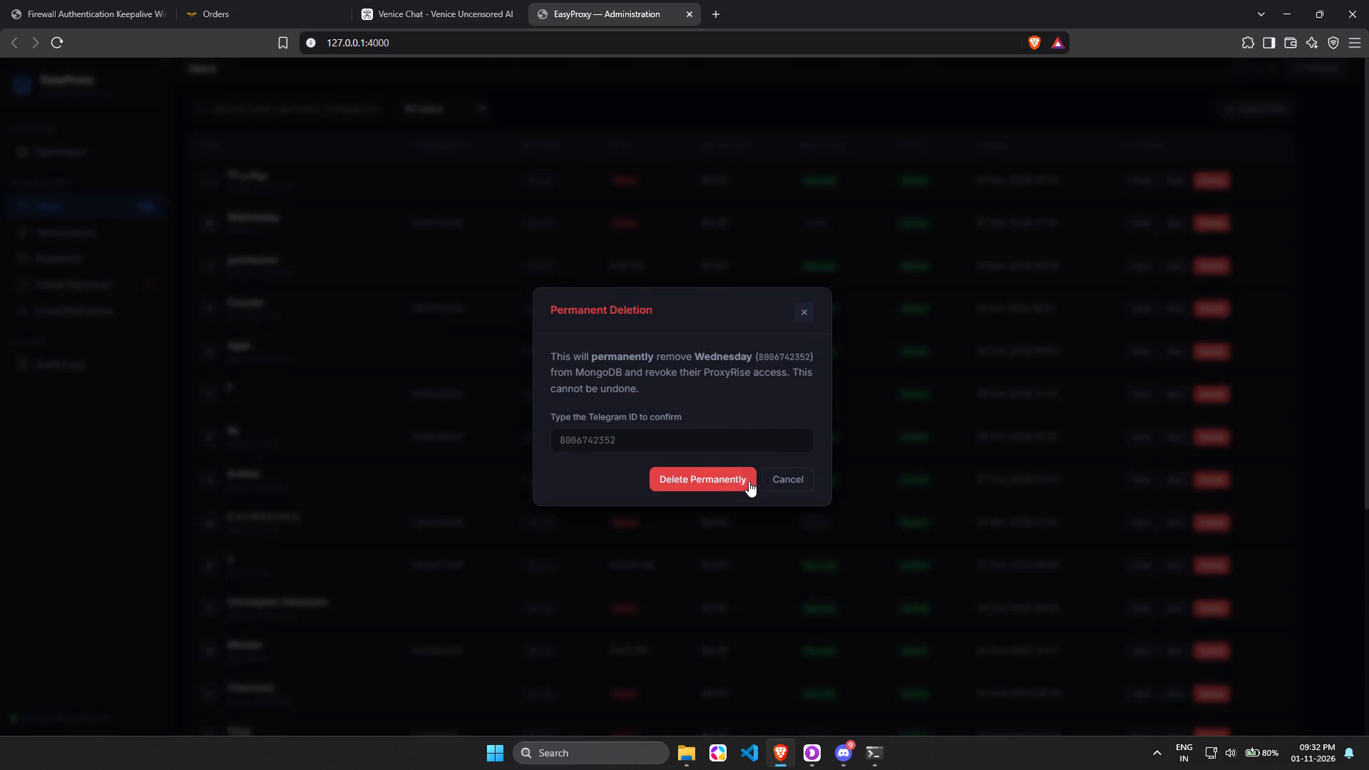
{"action": "left_click", "coordinate": [679, 436]}
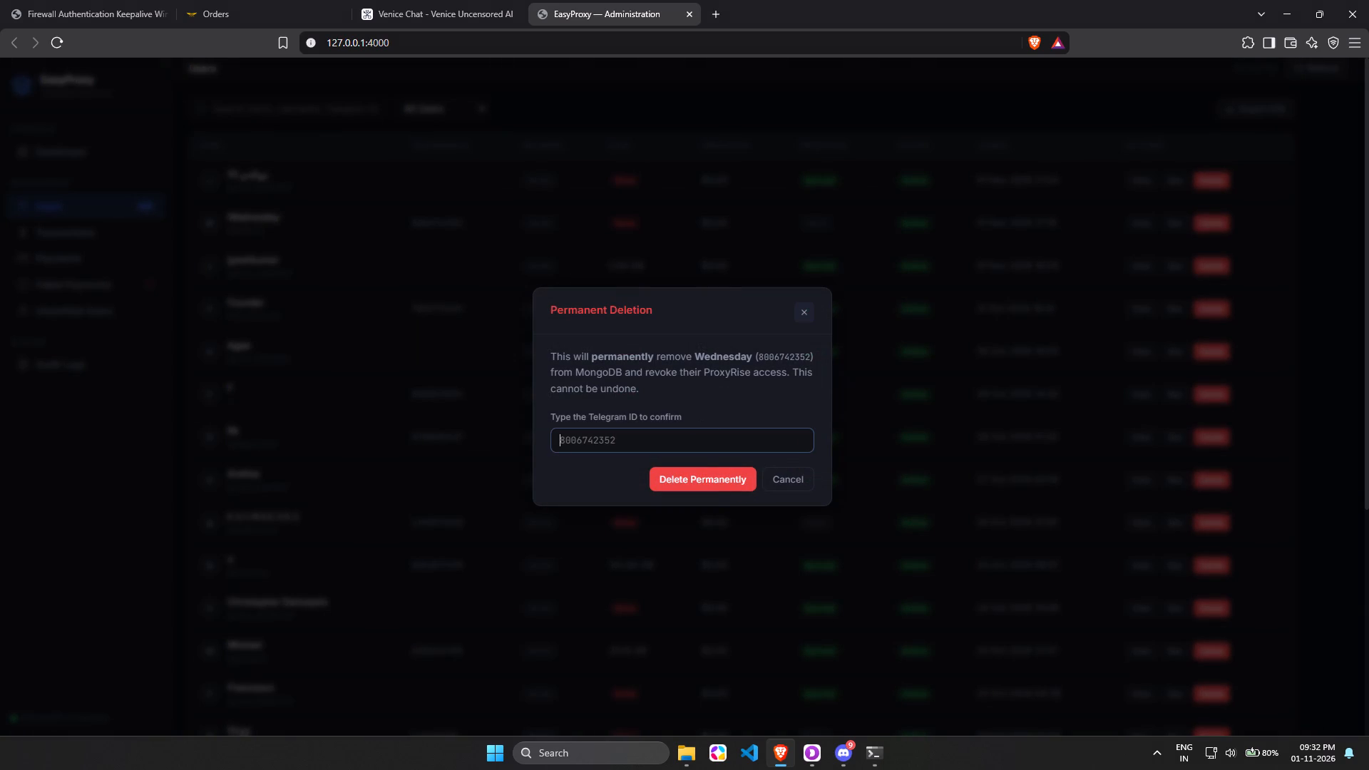
{"action": "left_click_drag", "start_coordinate": [759, 354], "coordinate": [809, 352]}
{"action": "key", "text": "ctrl+c"}
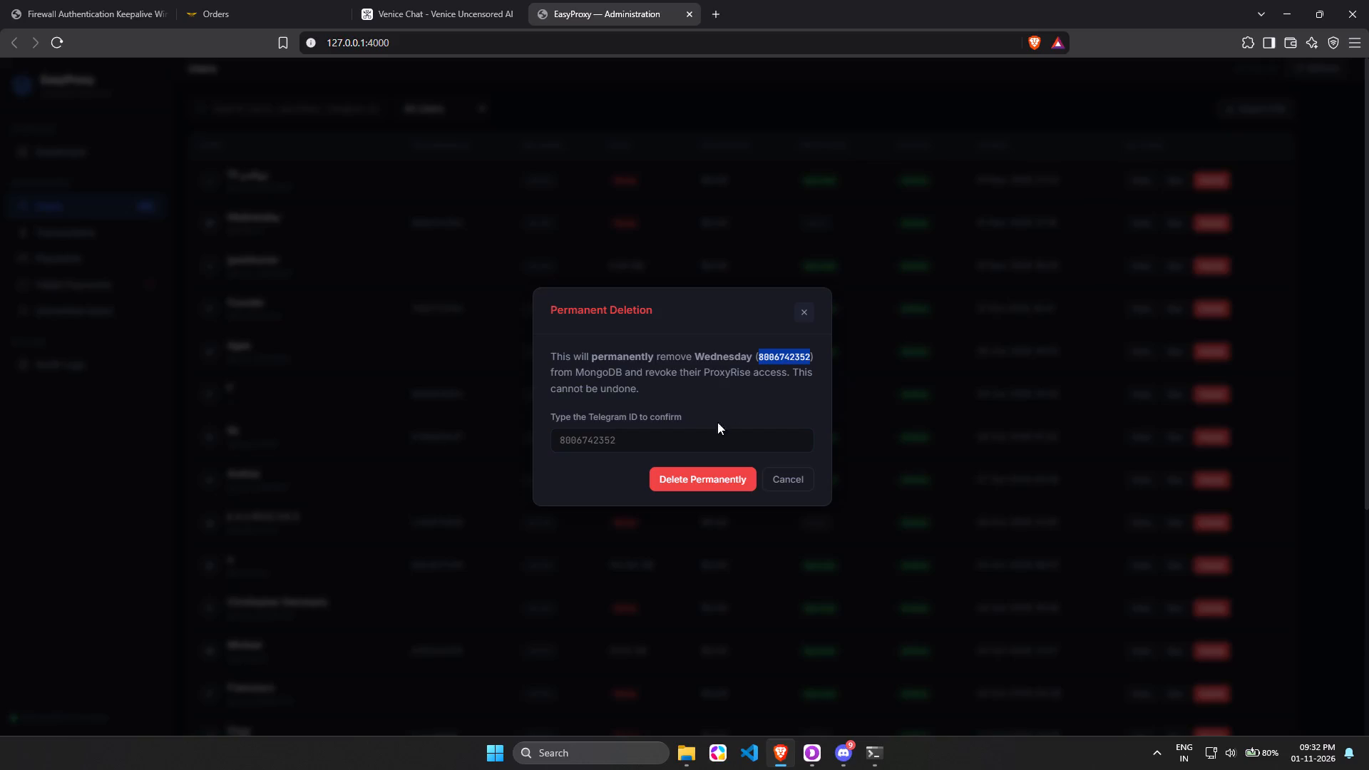
{"action": "left_click", "coordinate": [697, 442]}
{"action": "key", "text": "ctrl+v"}
{"action": "key", "text": "Return"}
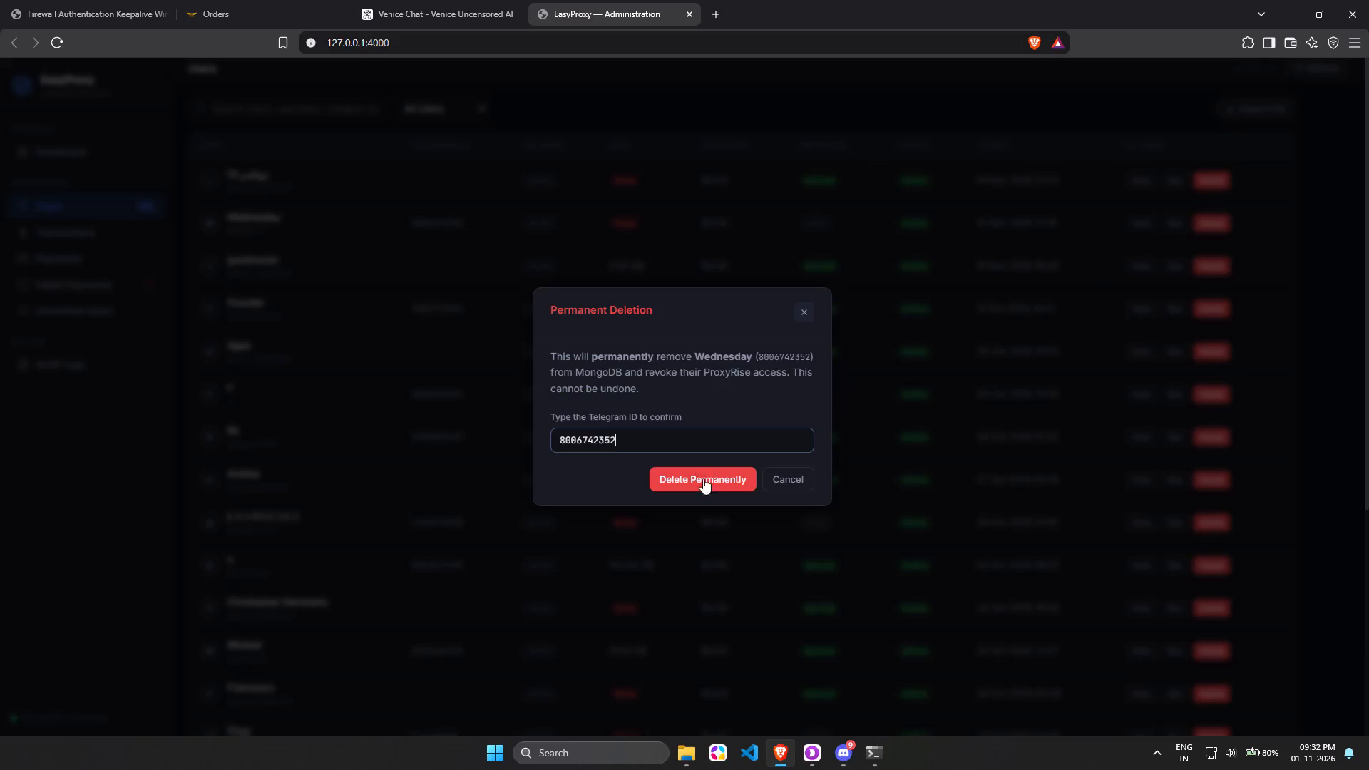
{"action": "left_click", "coordinate": [698, 469]}
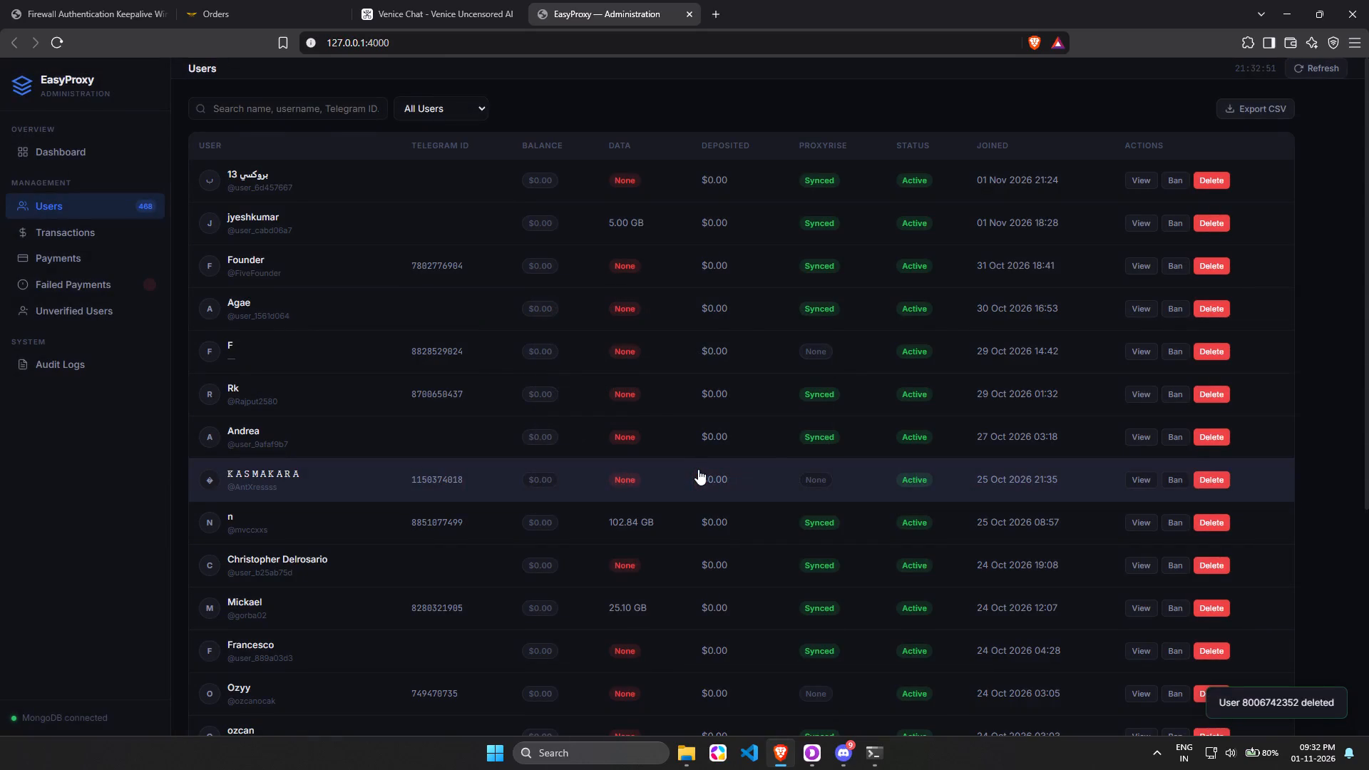
{"action": "left_click", "coordinate": [476, 182]}
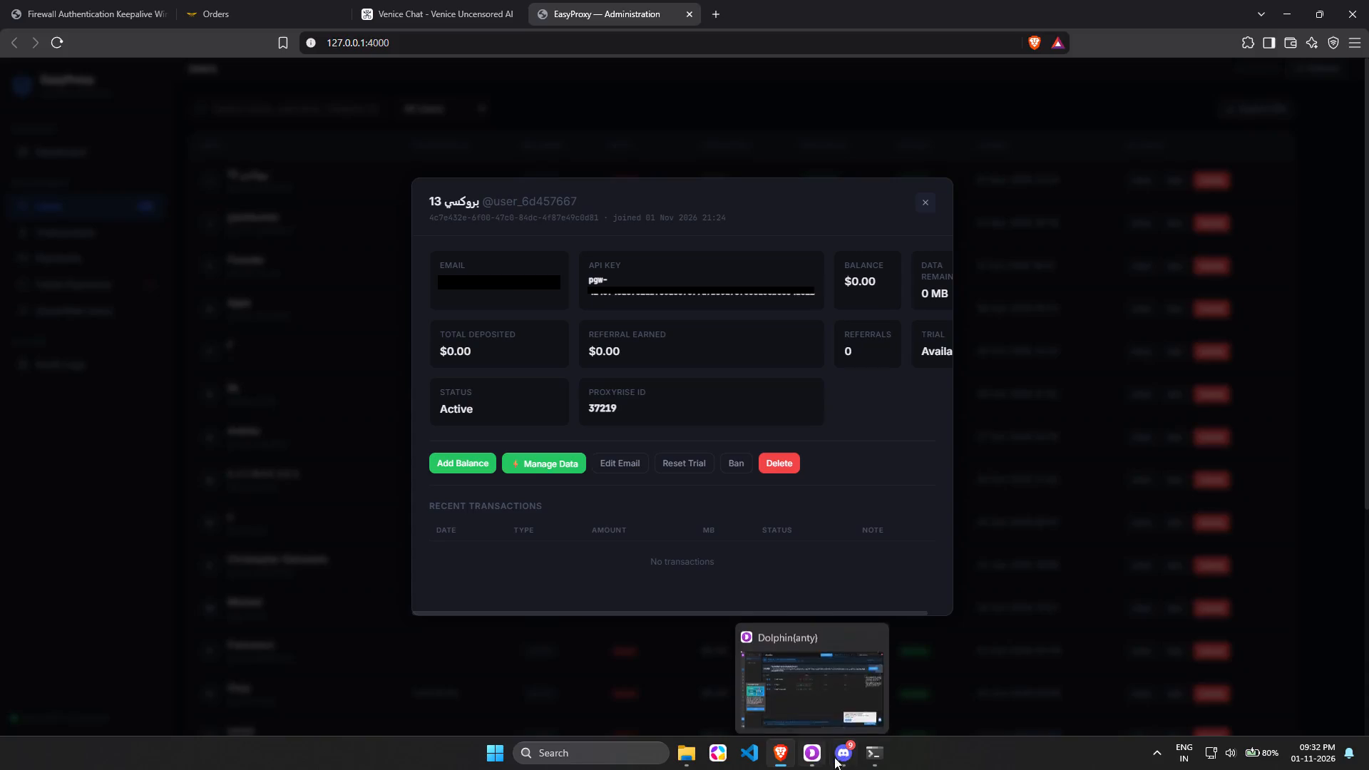
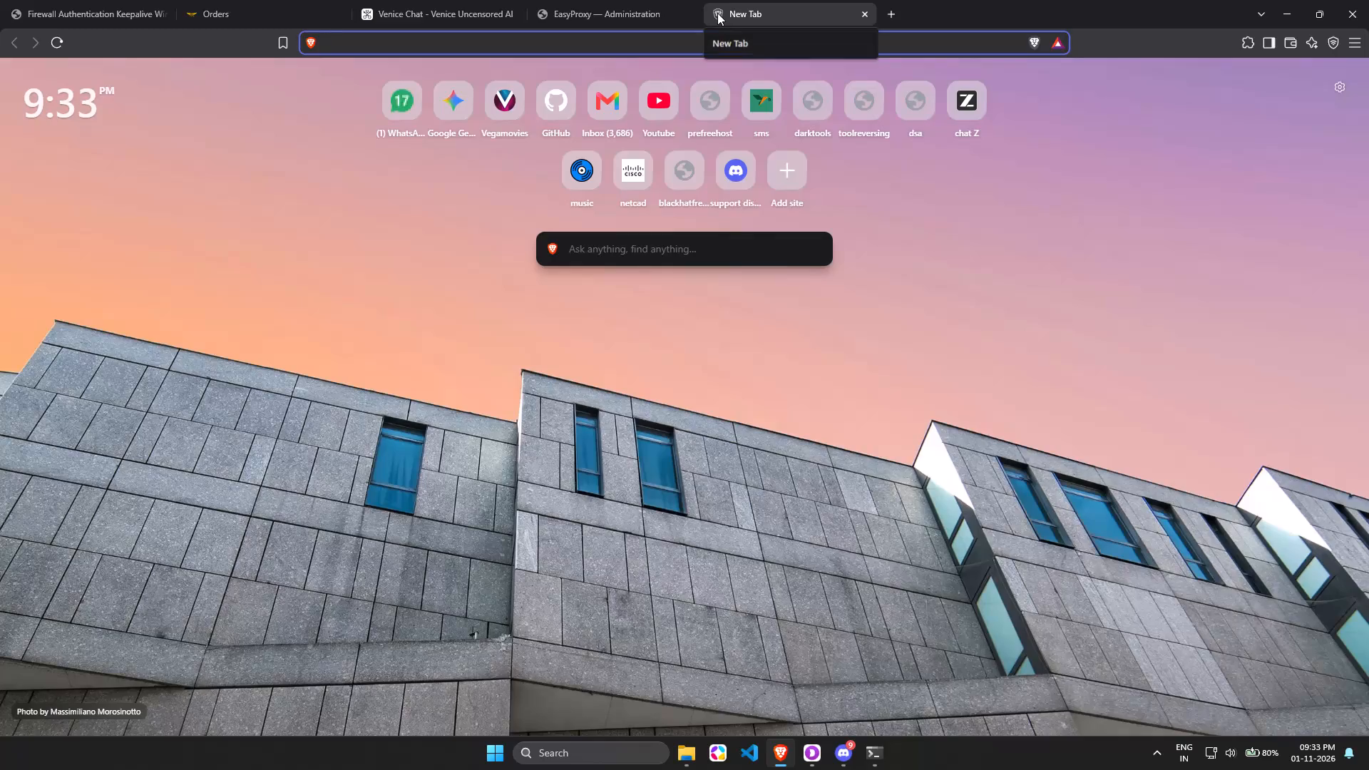
Start entering a web address beginning with "t" in the new browser tab.
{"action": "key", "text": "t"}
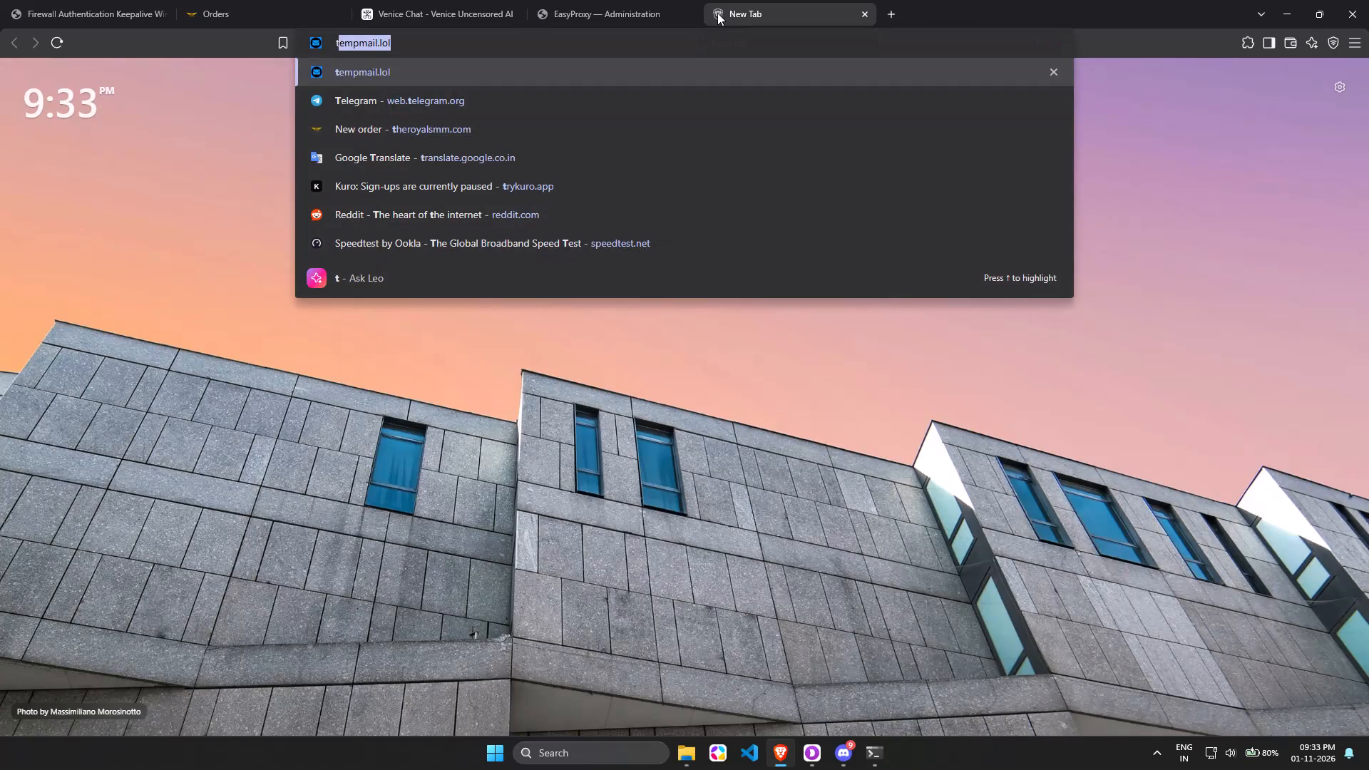
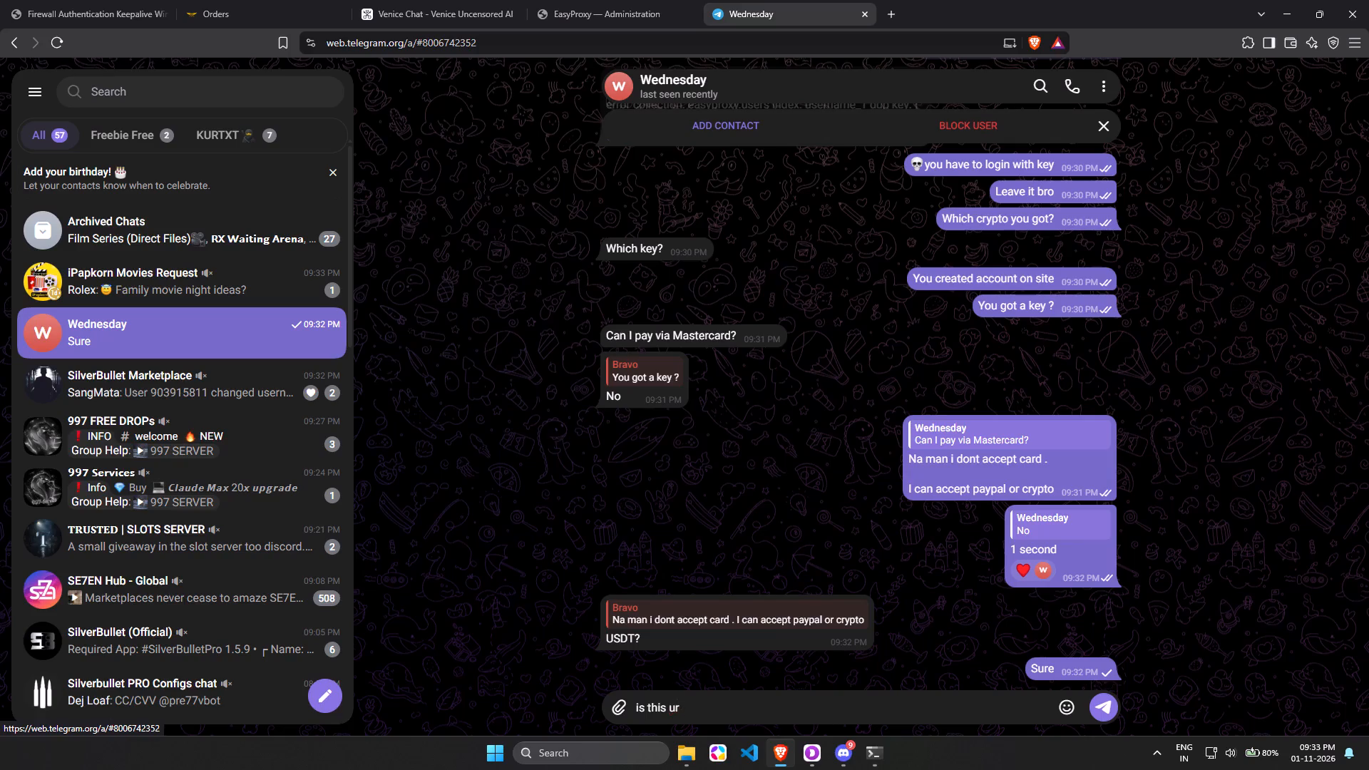
{"action": "key", "text": "BackSpace"}
{"action": "key", "text": "BackSpace"}
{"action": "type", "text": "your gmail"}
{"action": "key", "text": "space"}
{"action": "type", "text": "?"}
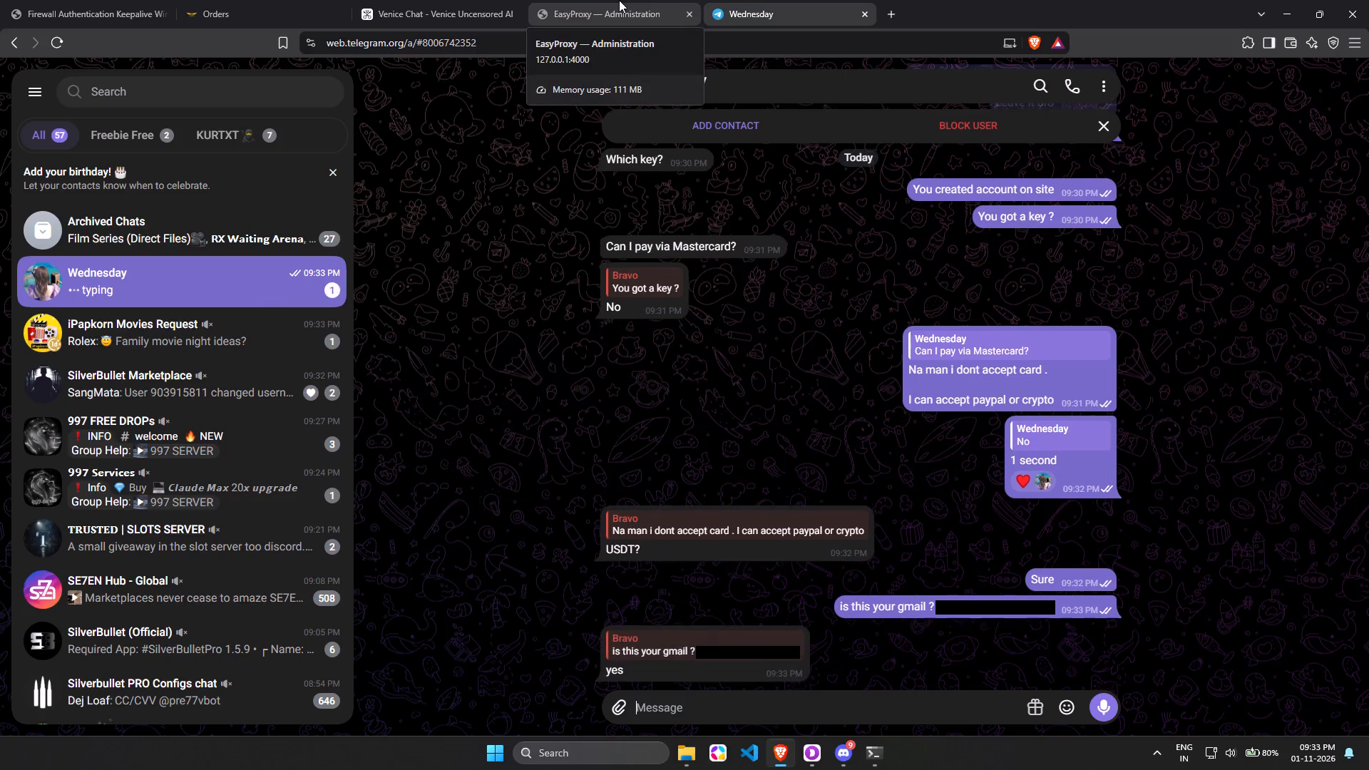
In the EasyProxy admin tab, copy the open user's ID and try to permanently delete that account by confirming with it.
{"action": "left_click", "coordinate": [619, 0]}
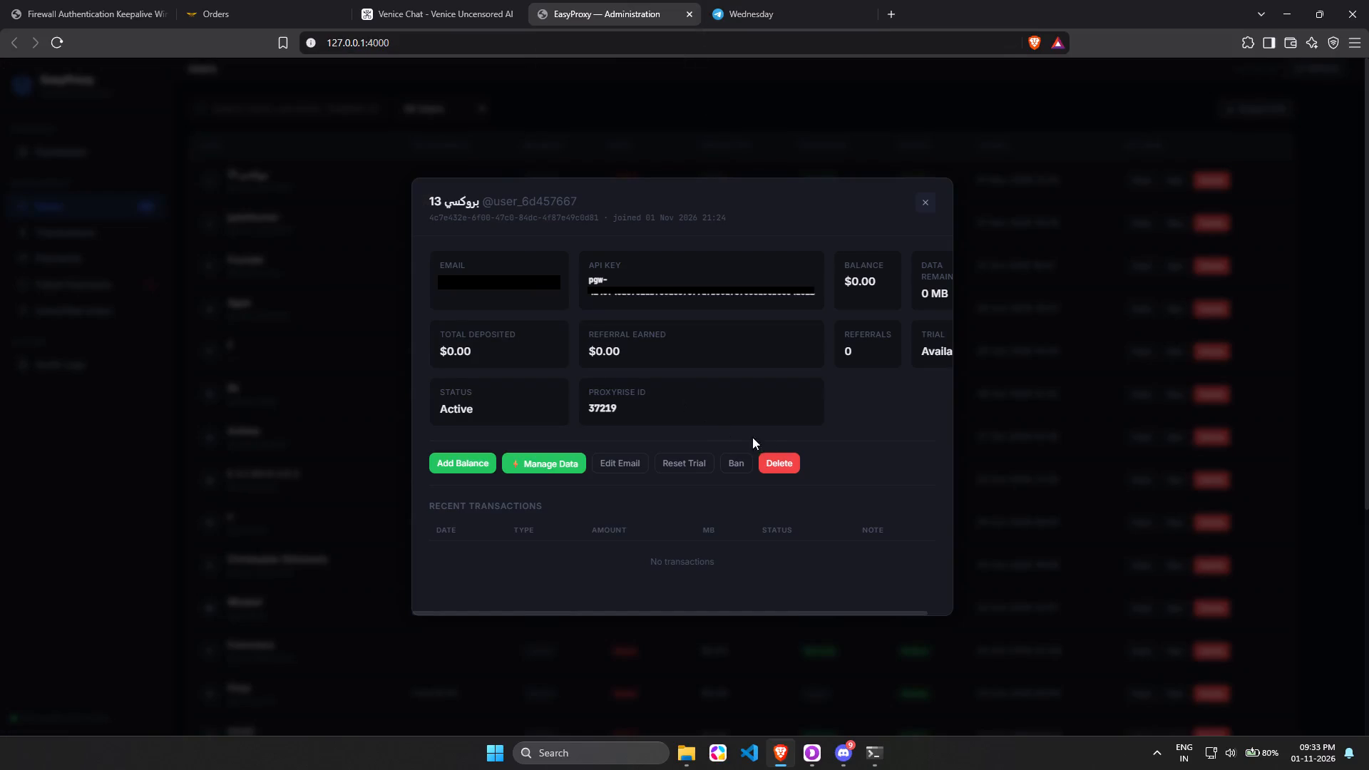
{"action": "left_click", "coordinate": [777, 458]}
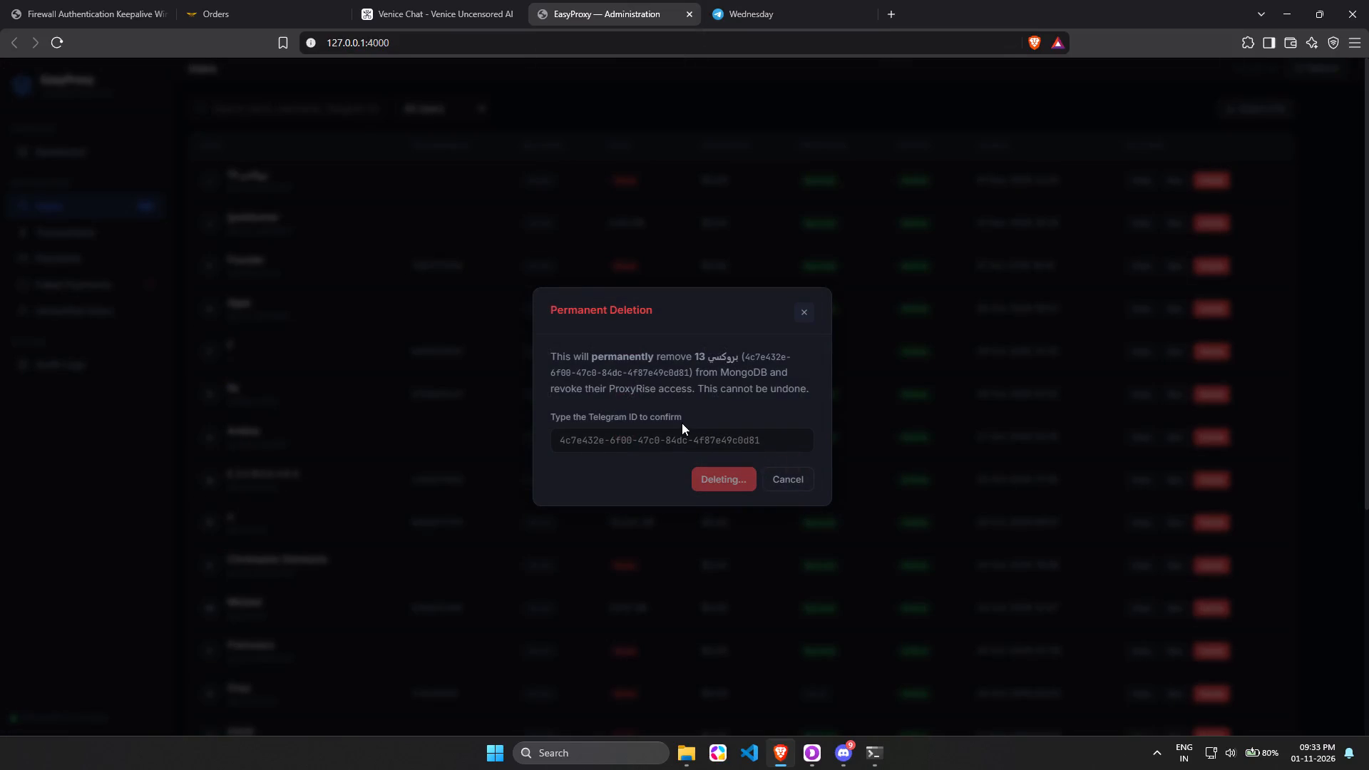
{"action": "left_click", "coordinate": [679, 438]}
{"action": "left_click_drag", "start_coordinate": [744, 360], "coordinate": [685, 376]}
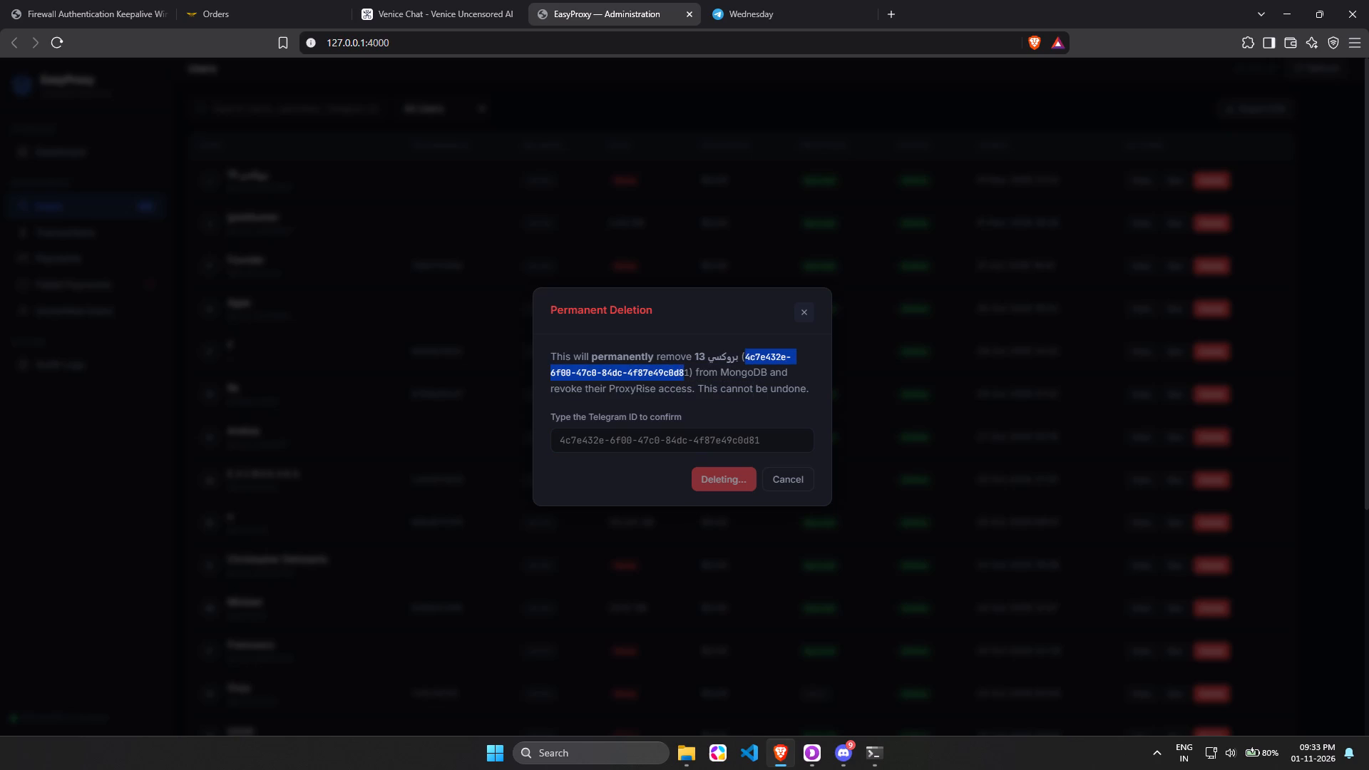
{"action": "left_click_drag", "start_coordinate": [685, 376], "coordinate": [688, 375]}
{"action": "key", "text": "ctrl+c"}
{"action": "left_click", "coordinate": [695, 450]}
{"action": "key", "text": "ctrl+v"}
{"action": "left_click", "coordinate": [724, 481]}
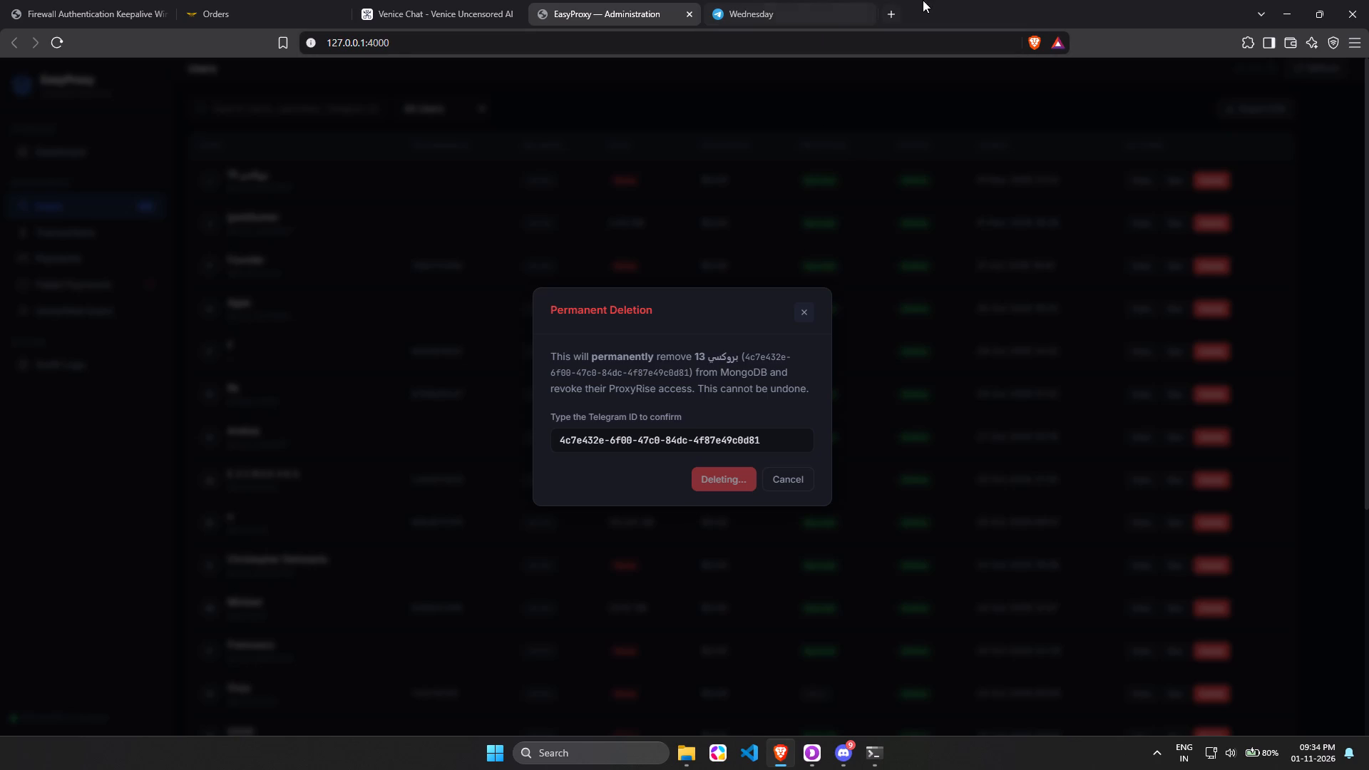
Open easyproxy.shop in a new browser tab.
{"action": "left_click", "coordinate": [891, 5]}
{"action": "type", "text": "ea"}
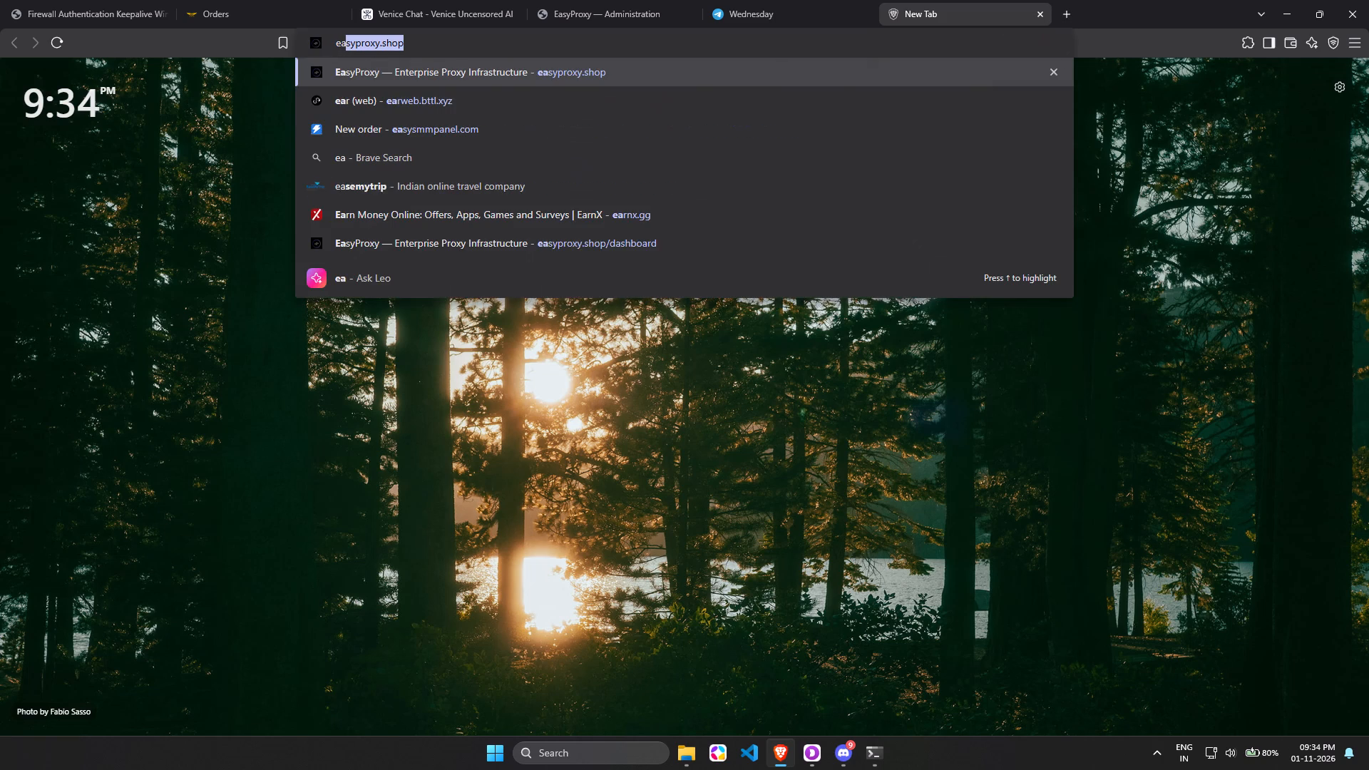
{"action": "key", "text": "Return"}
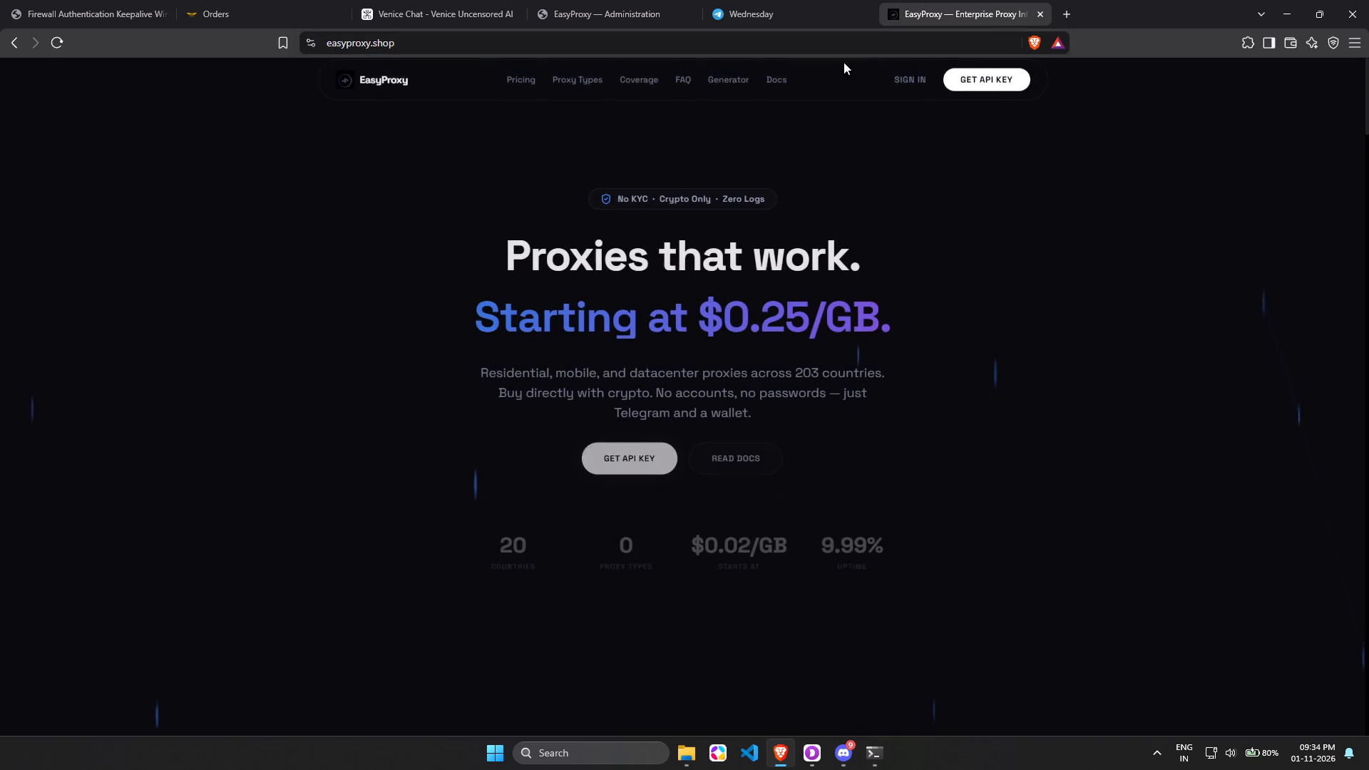
{"action": "scroll", "coordinate": [744, 352], "scroll_direction": "down", "scroll_amount": 10}
{"action": "scroll", "coordinate": [744, 352], "scroll_direction": "up", "scroll_amount": 1}
{"action": "scroll", "coordinate": [744, 352], "scroll_direction": "down", "scroll_amount": 1}
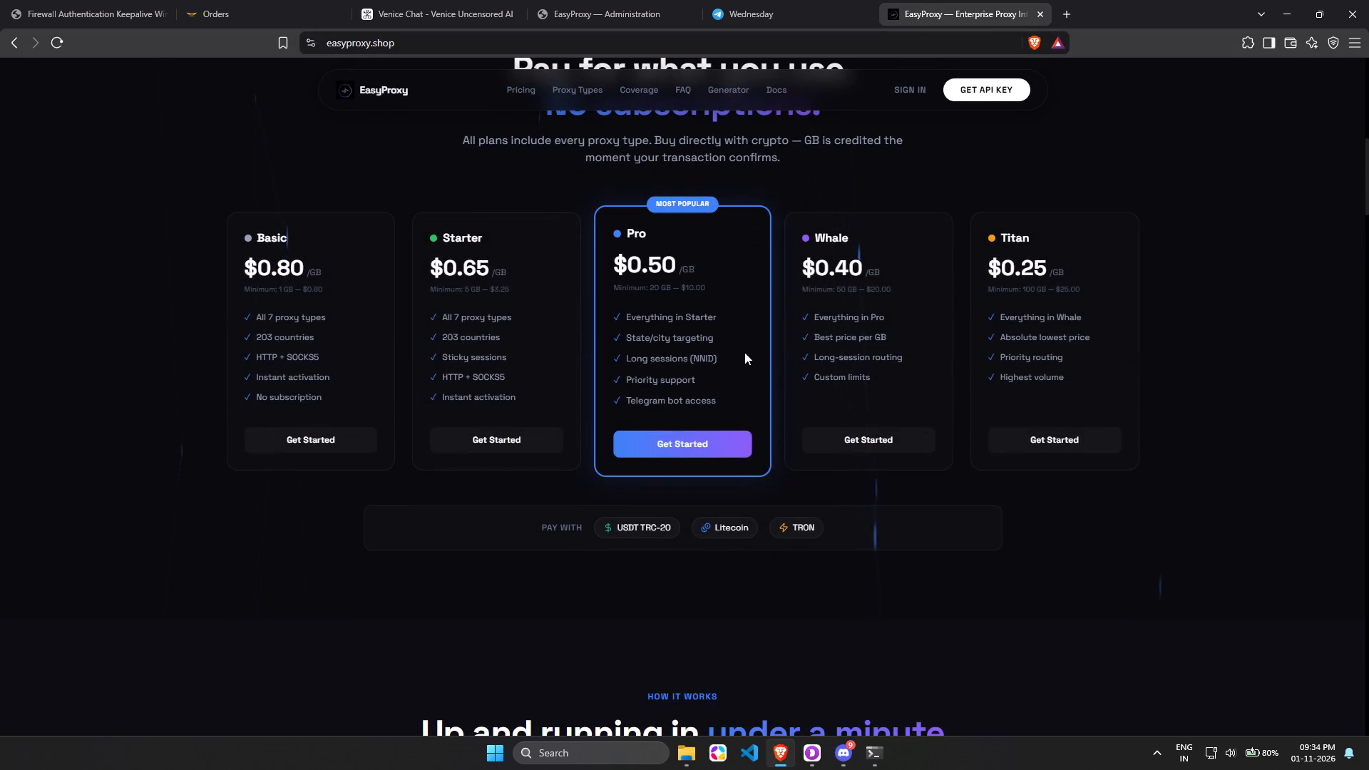
{"action": "key", "text": "Print"}
{"action": "left_click_drag", "start_coordinate": [176, 177], "coordinate": [1178, 500]}
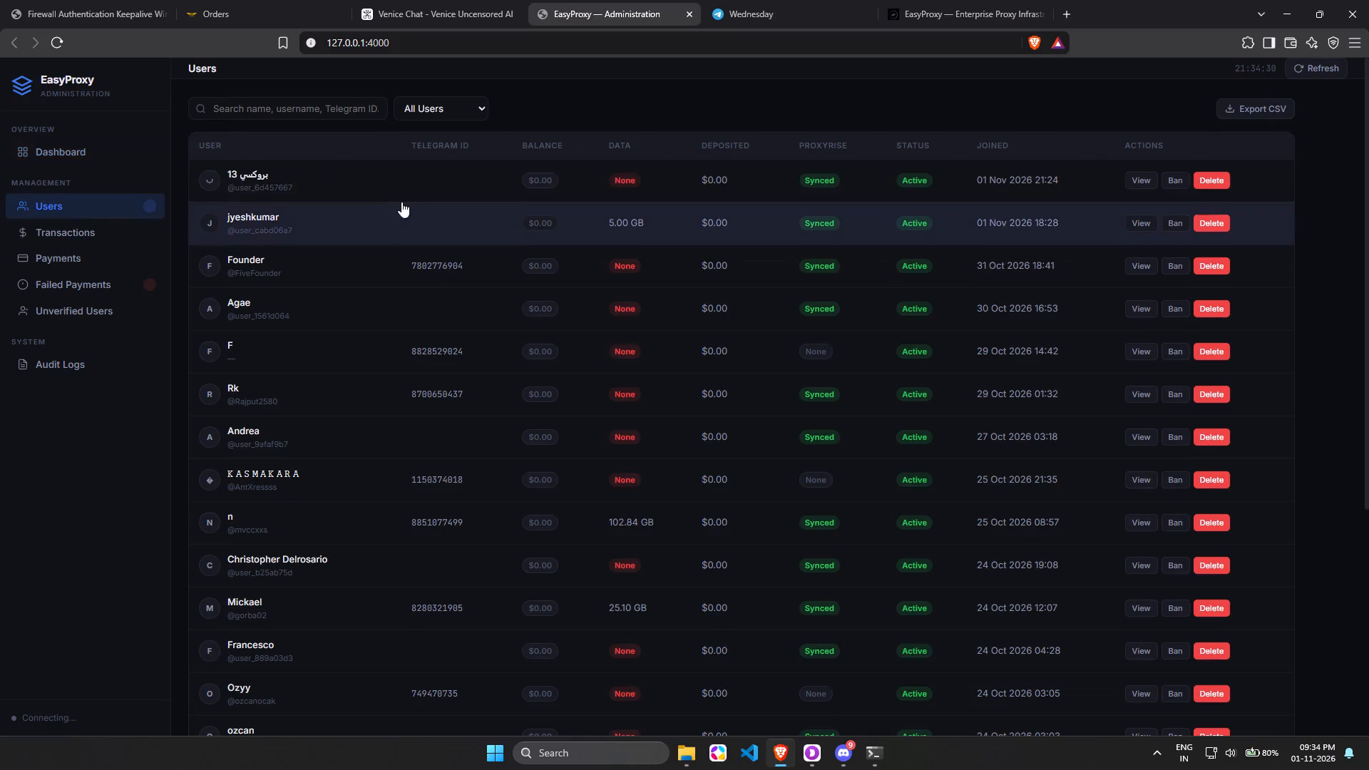
{"action": "left_click", "coordinate": [413, 158]}
{"action": "left_click", "coordinate": [414, 181]}
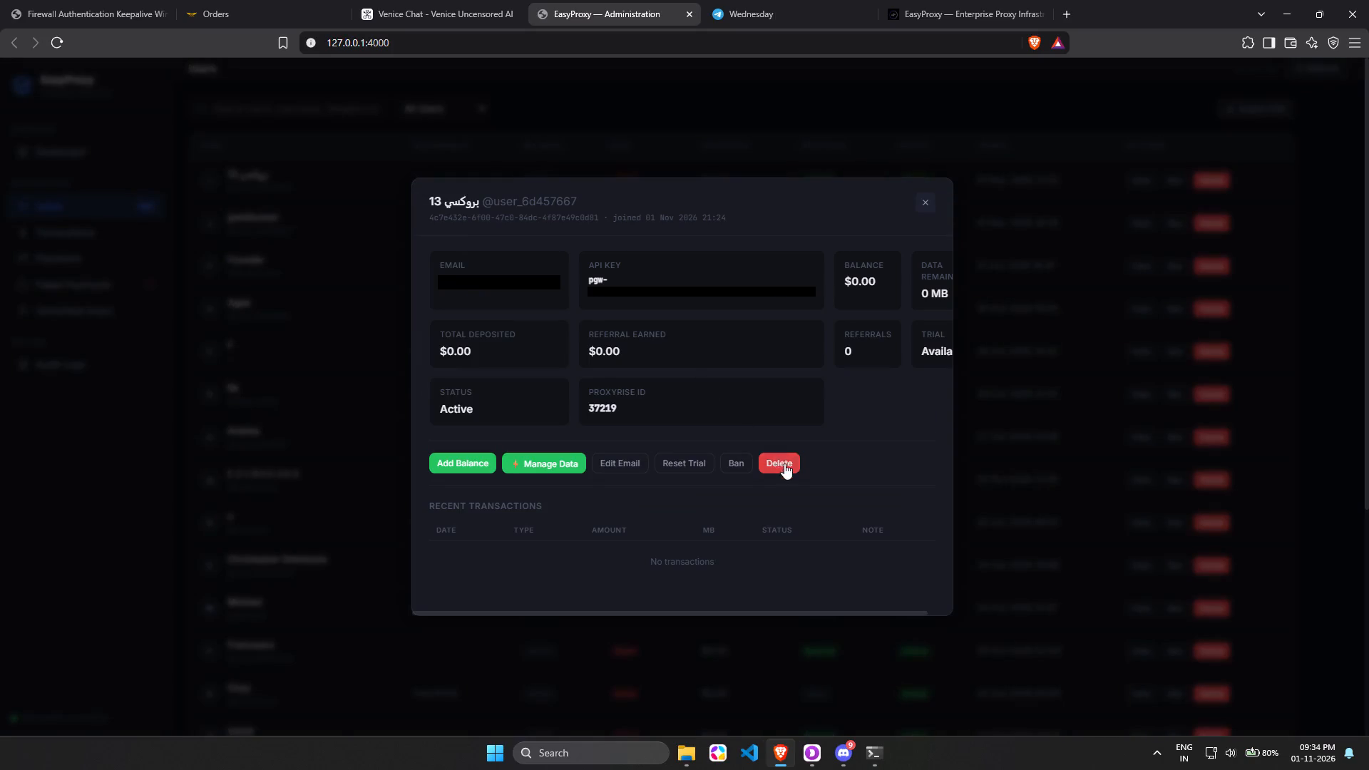
{"action": "left_click", "coordinate": [785, 464]}
{"action": "left_click", "coordinate": [639, 441]}
{"action": "key", "text": "ctrl+v"}
{"action": "left_click", "coordinate": [714, 487]}
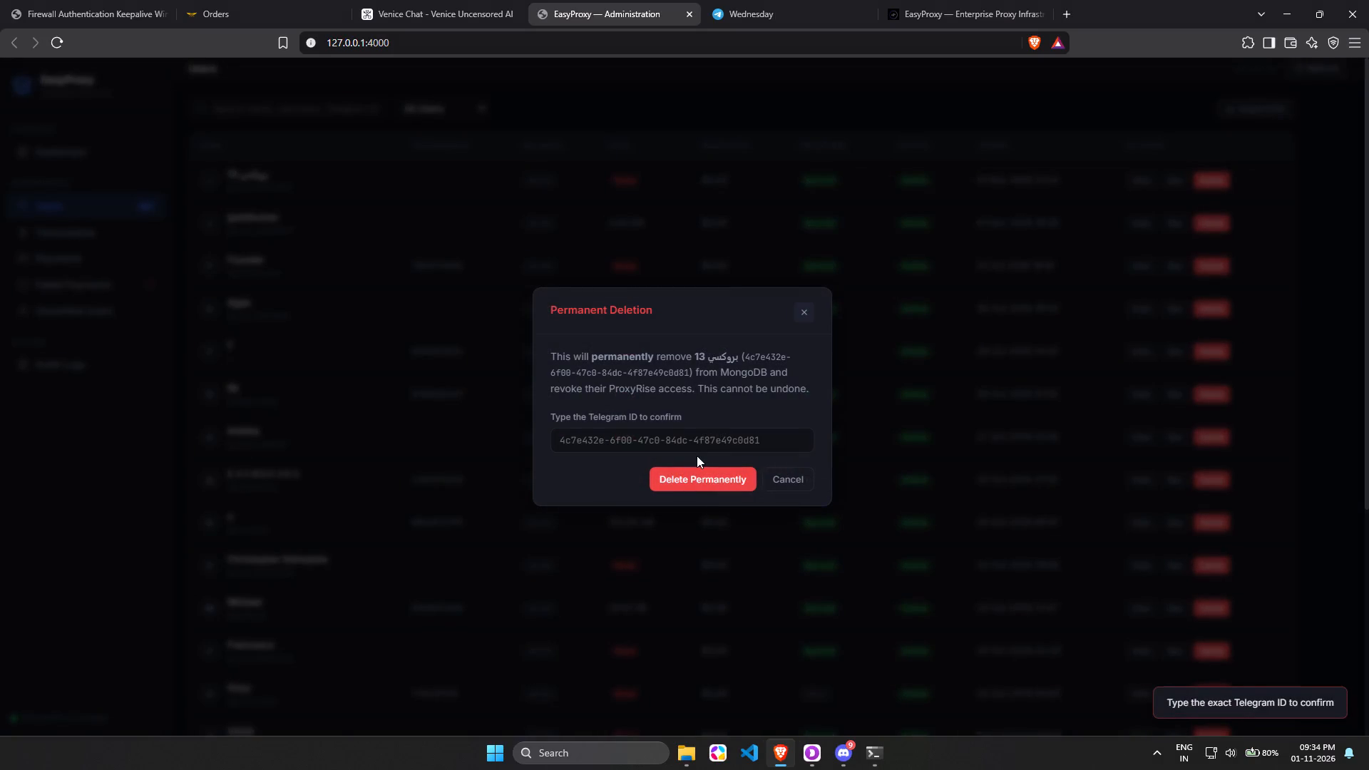
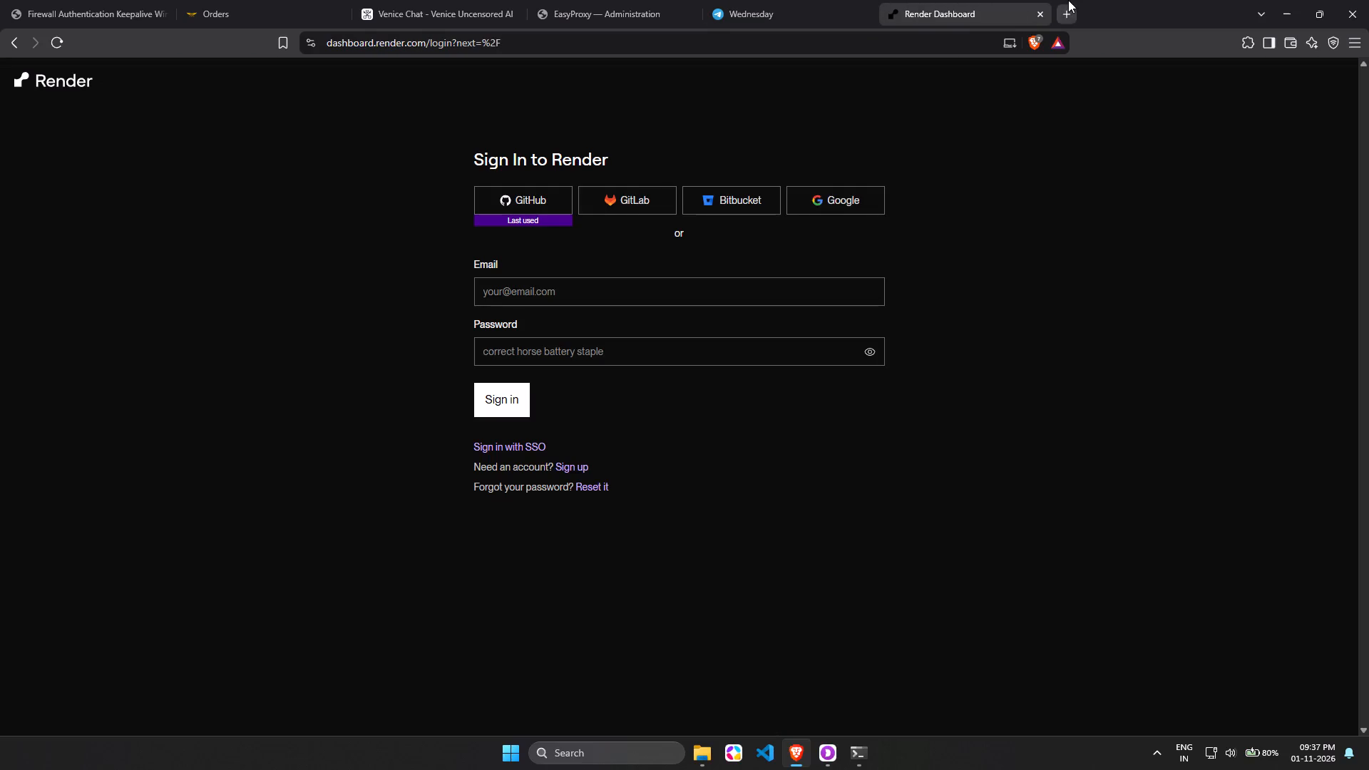
{"action": "left_click", "coordinate": [1068, 0]}
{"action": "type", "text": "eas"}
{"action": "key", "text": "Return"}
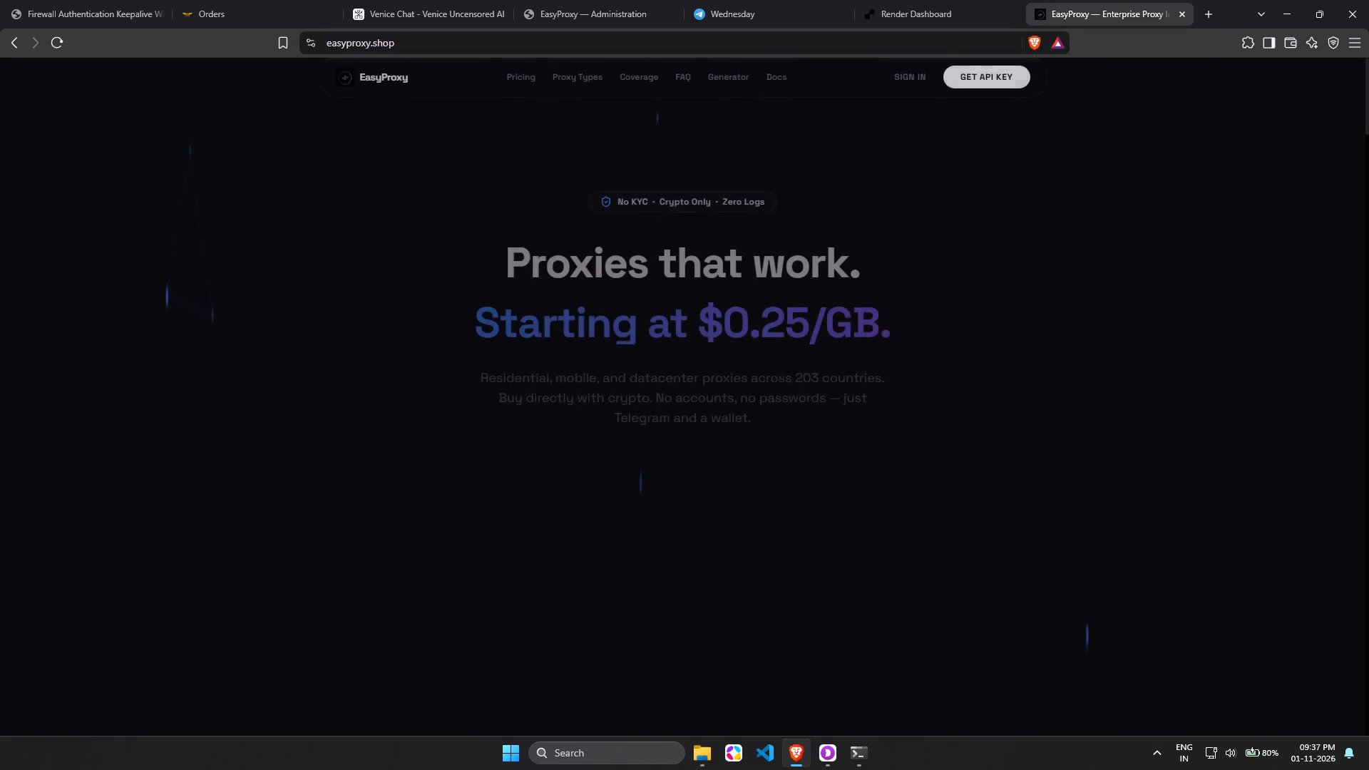
{"action": "scroll", "coordinate": [720, 304], "scroll_direction": "down", "scroll_amount": 6}
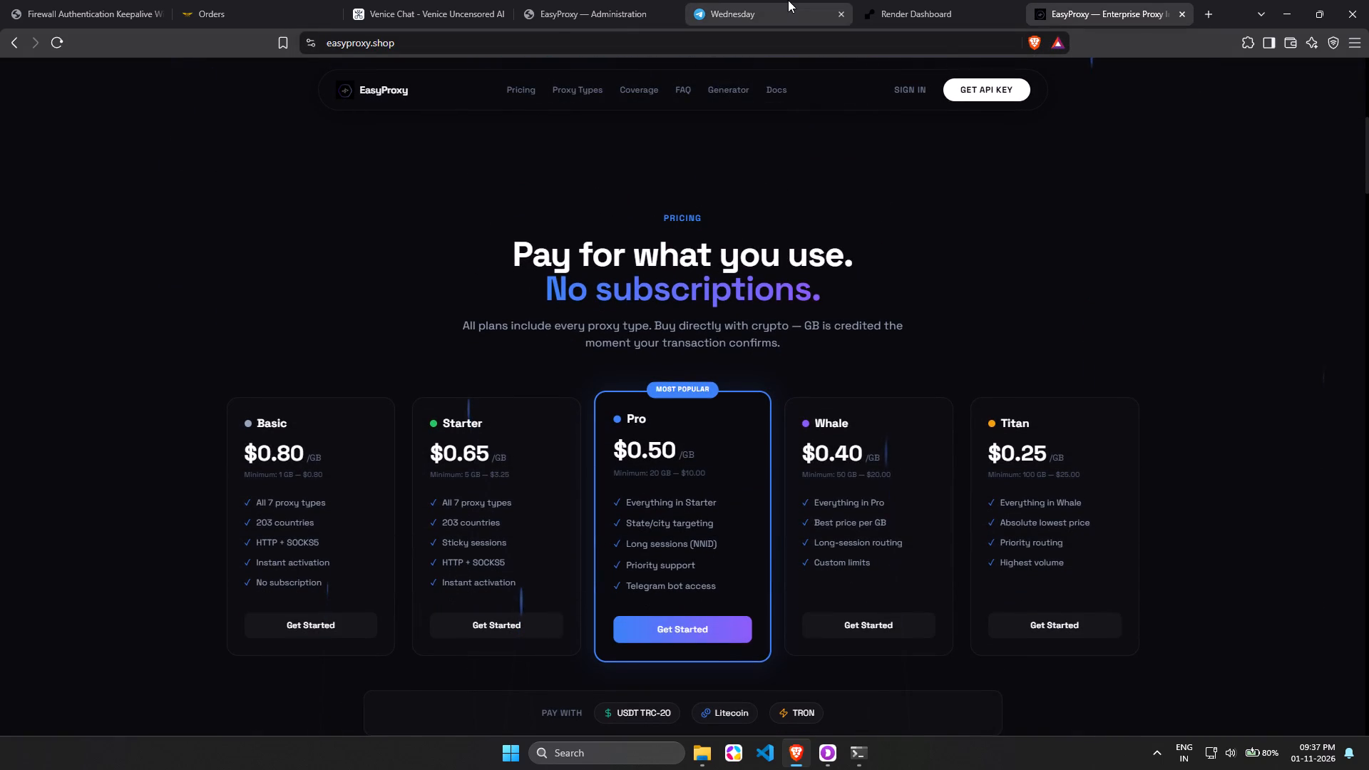
{"action": "scroll", "coordinate": [630, 351], "scroll_direction": "down", "scroll_amount": 2}
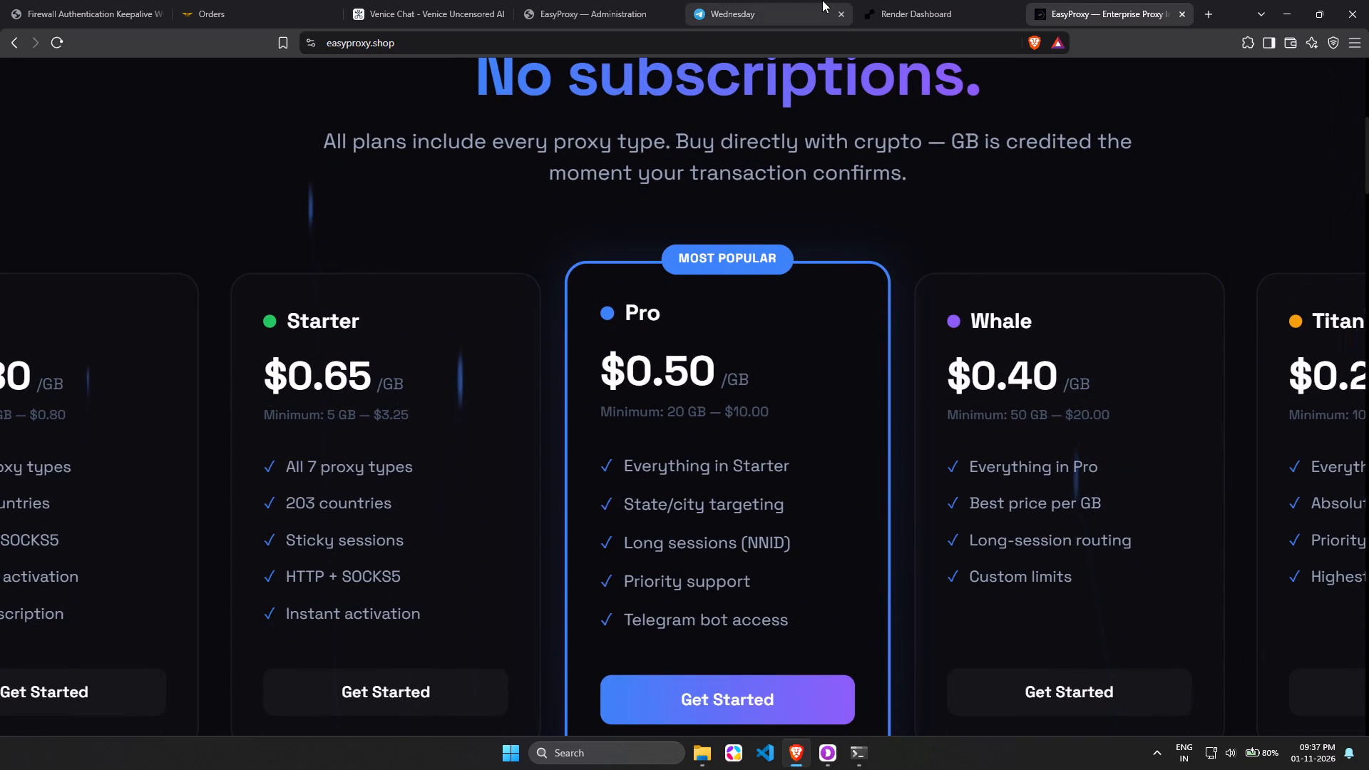
Send the customer the message "it will be 6.5$" in the Telegram chat.
{"action": "left_click", "coordinate": [754, 0]}
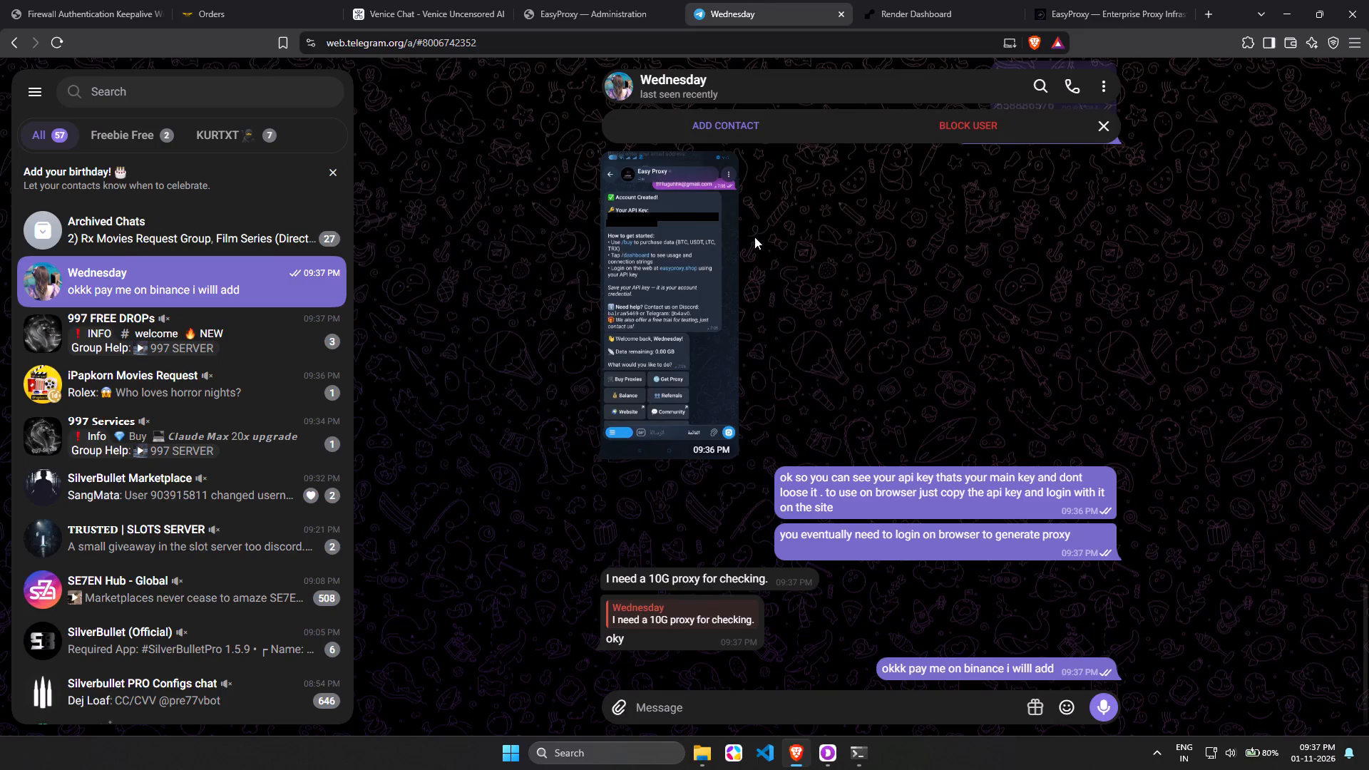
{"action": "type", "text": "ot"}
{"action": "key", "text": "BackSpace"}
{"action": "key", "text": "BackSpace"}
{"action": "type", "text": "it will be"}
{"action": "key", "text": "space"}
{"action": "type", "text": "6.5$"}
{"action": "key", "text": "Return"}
Reload the EasyProxy administration page, check its Users list for the customer's new account, and return to the Telegram chat.
{"action": "left_click", "coordinate": [1067, 0]}
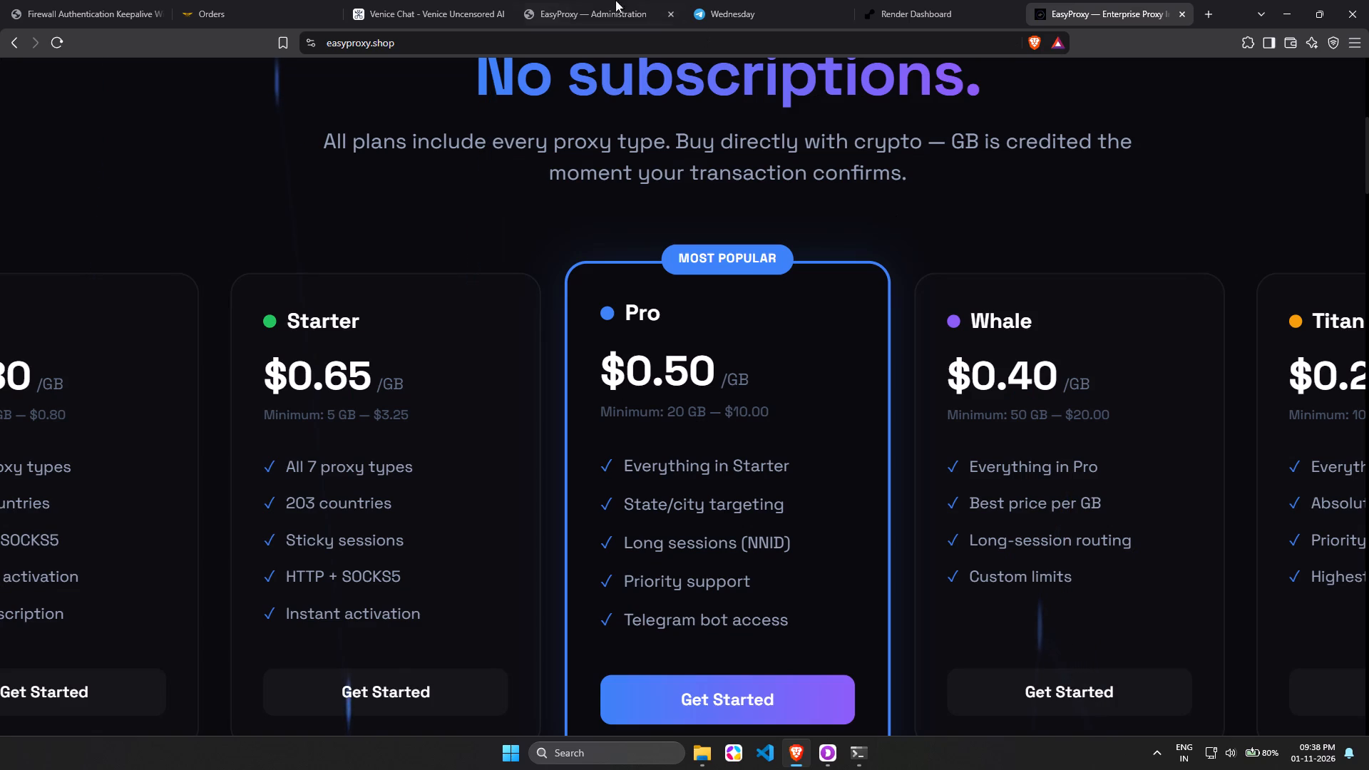
{"action": "left_click", "coordinate": [562, 0]}
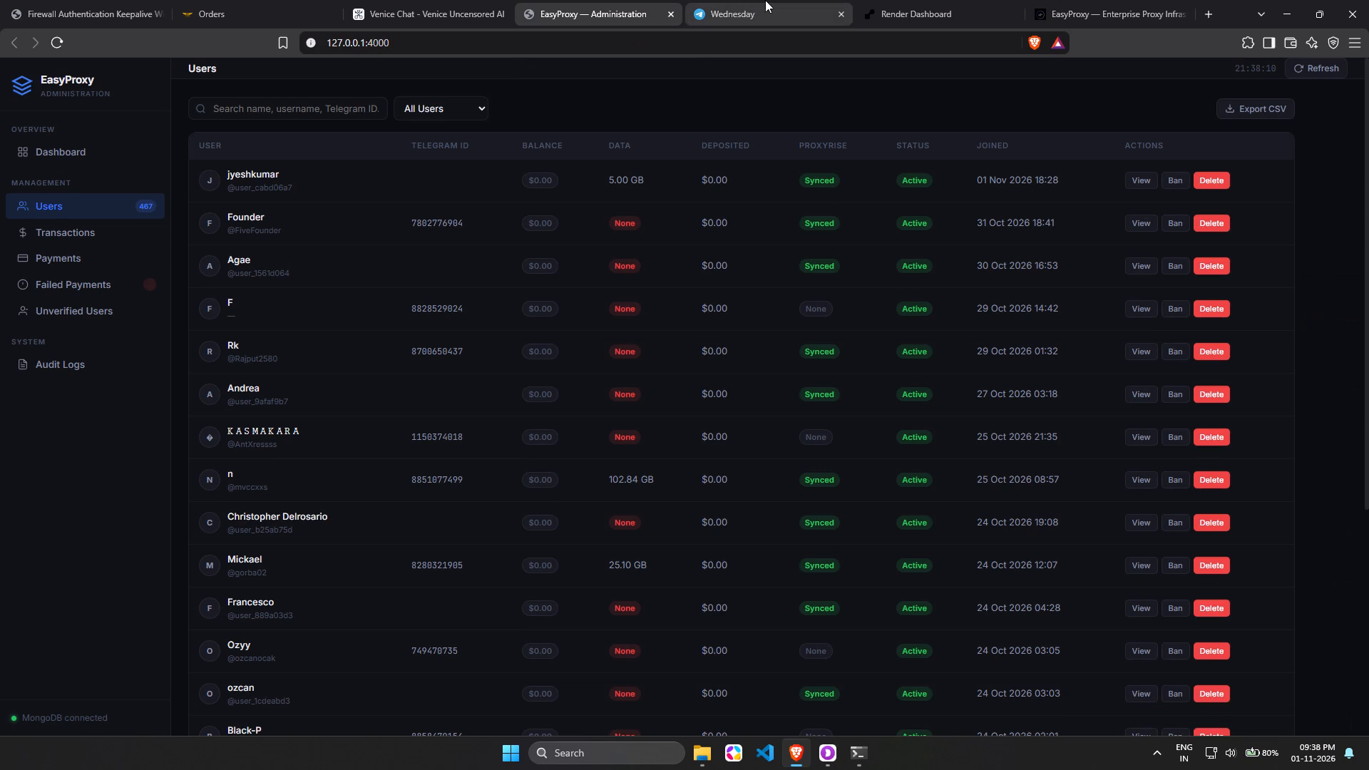
{"action": "key", "text": "ctrl+r"}
{"action": "left_click", "coordinate": [765, 0]}
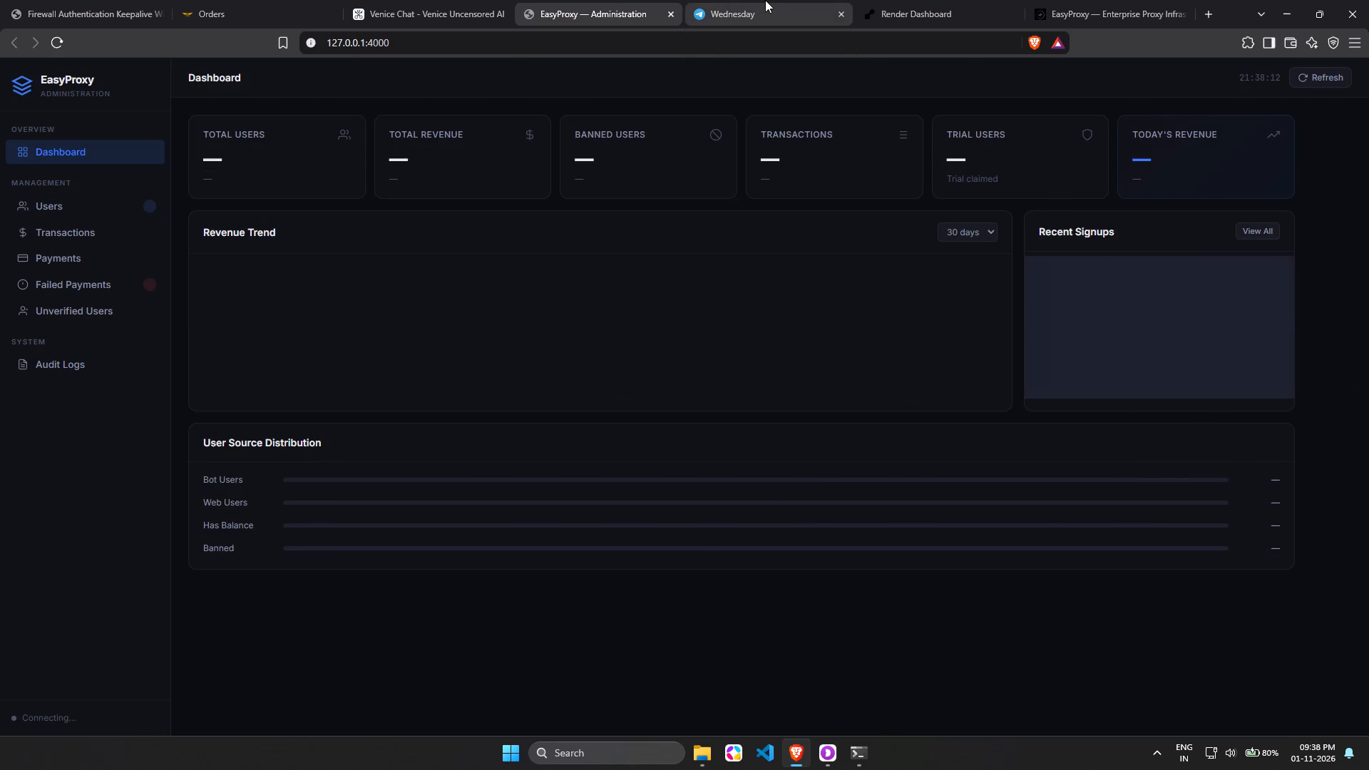
{"action": "left_click", "coordinate": [591, 0]}
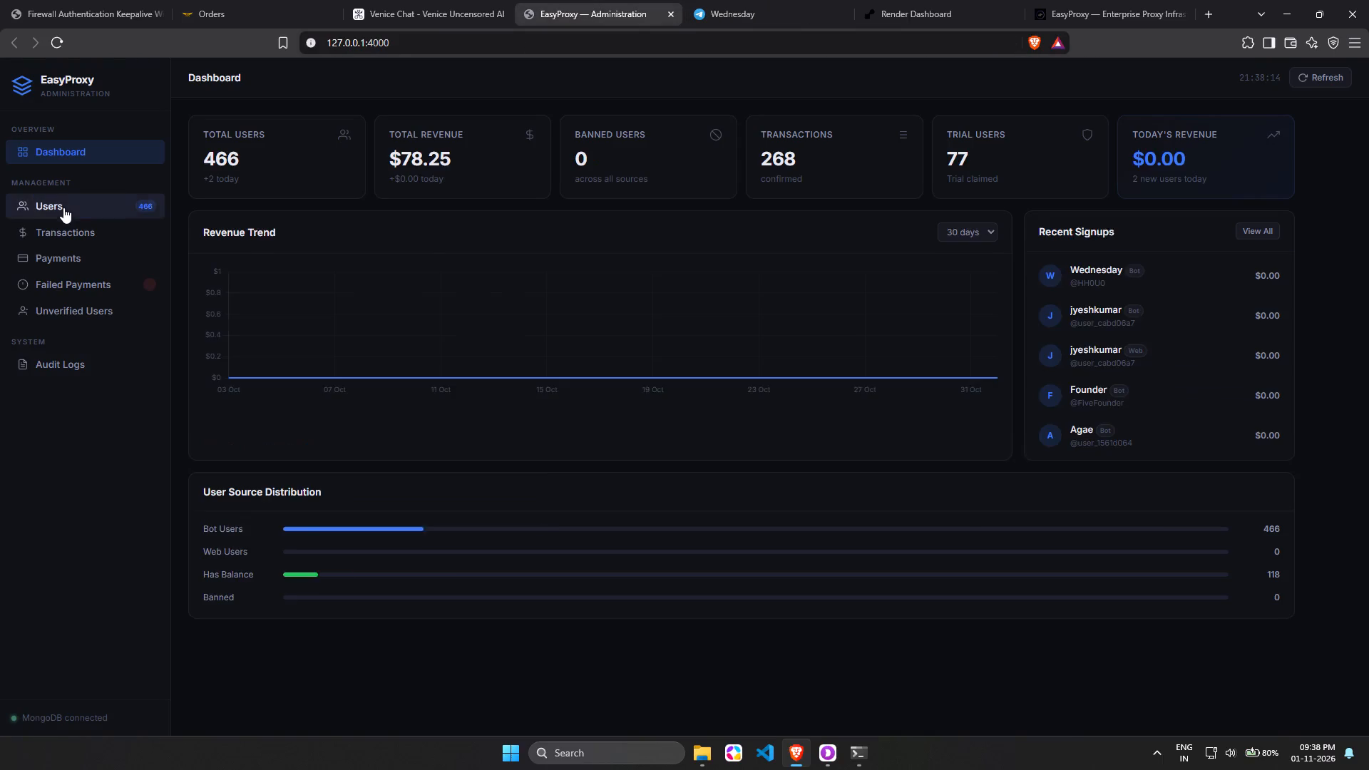
{"action": "left_click", "coordinate": [63, 207]}
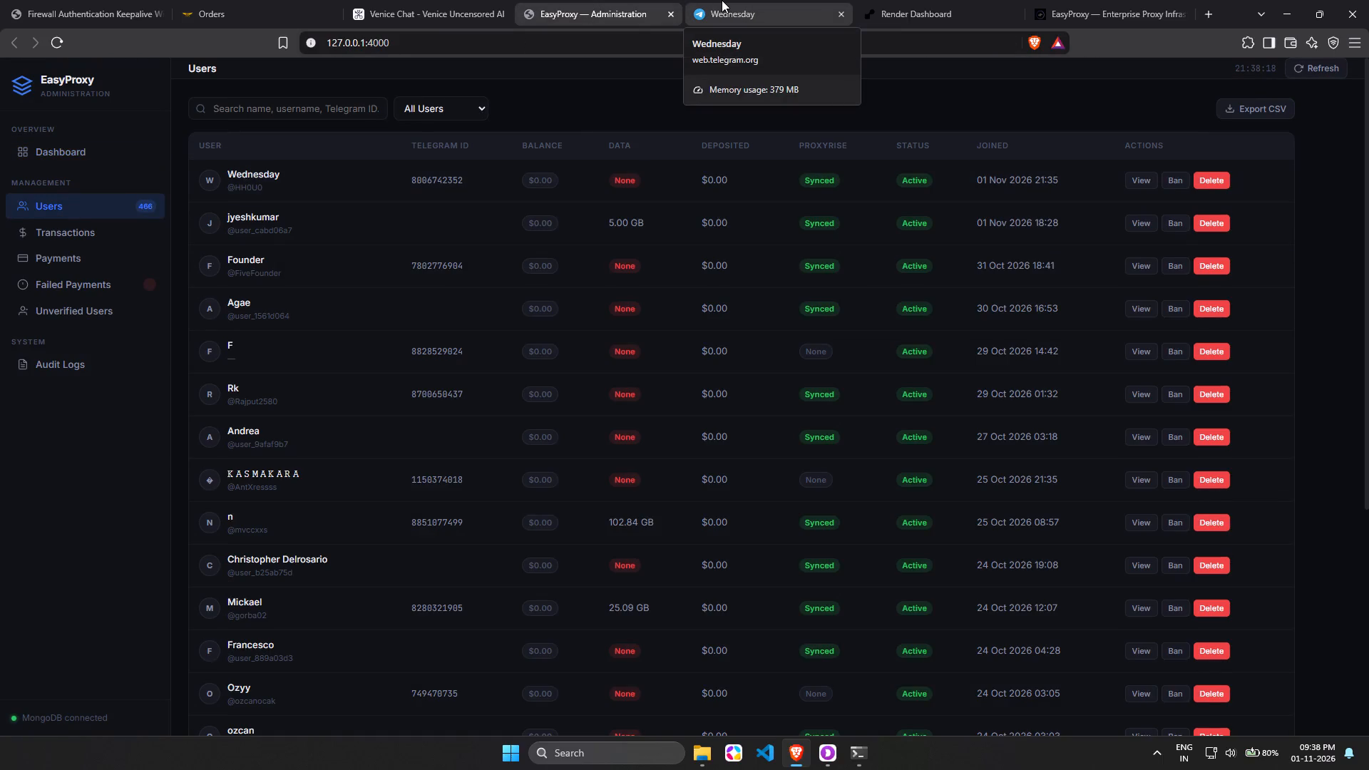
{"action": "left_click", "coordinate": [722, 0]}
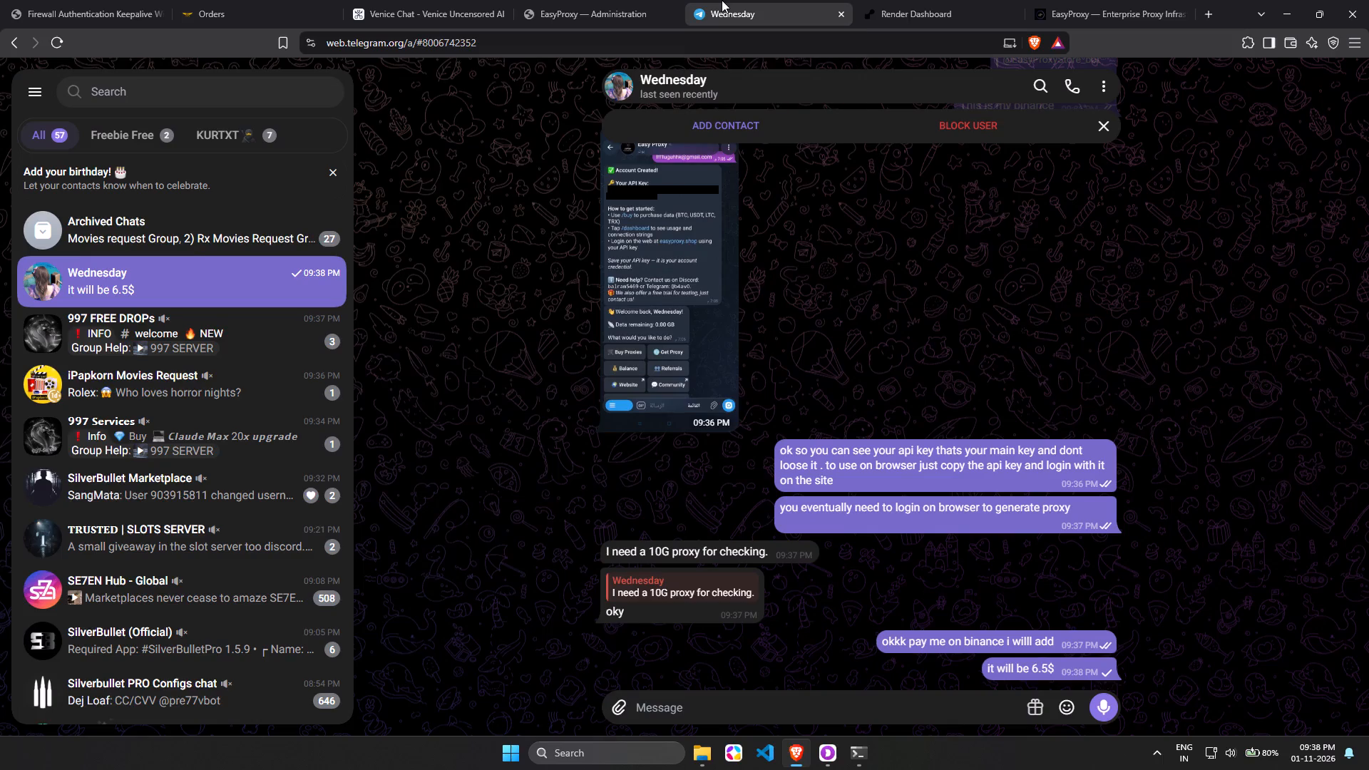
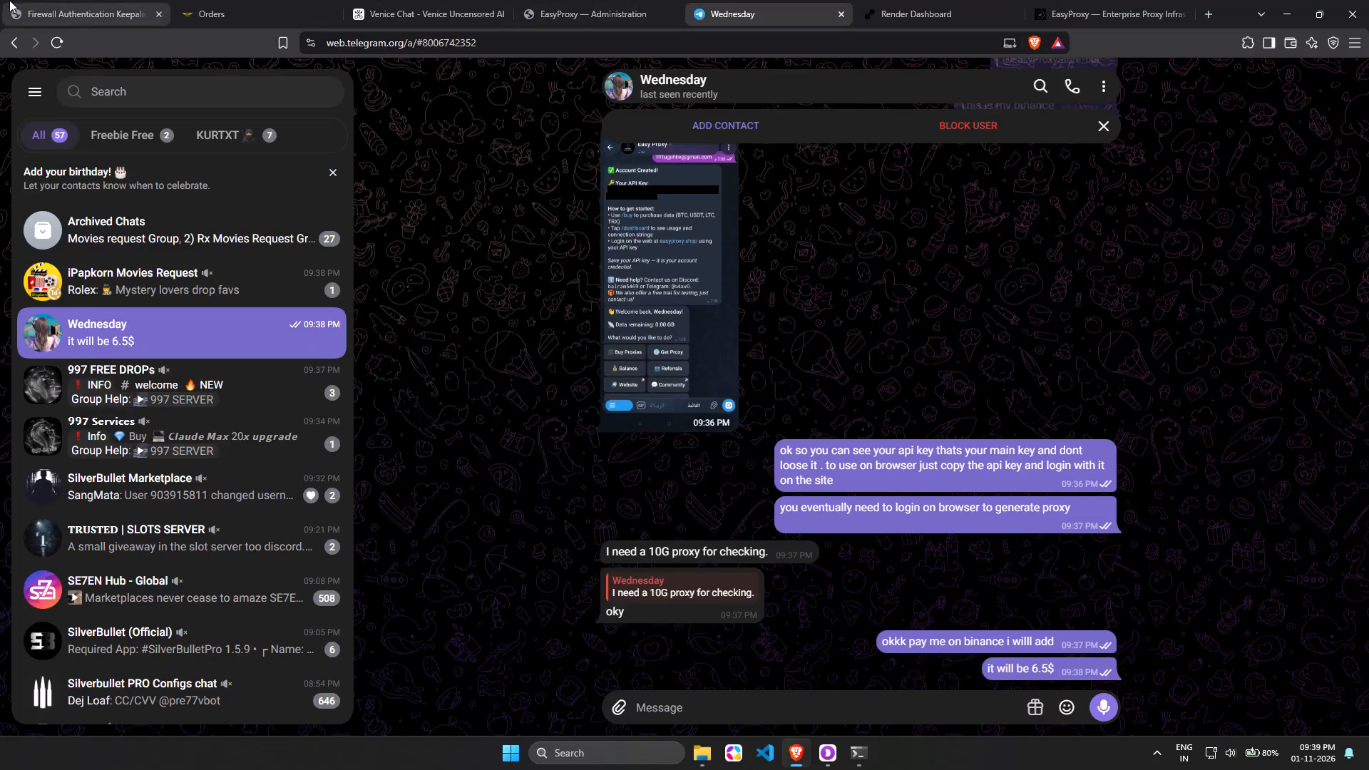
Turn on the Windows mobile hotspot, leaving its sharing options as they are, and close Settings.
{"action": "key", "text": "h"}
{"action": "key", "text": "Return"}
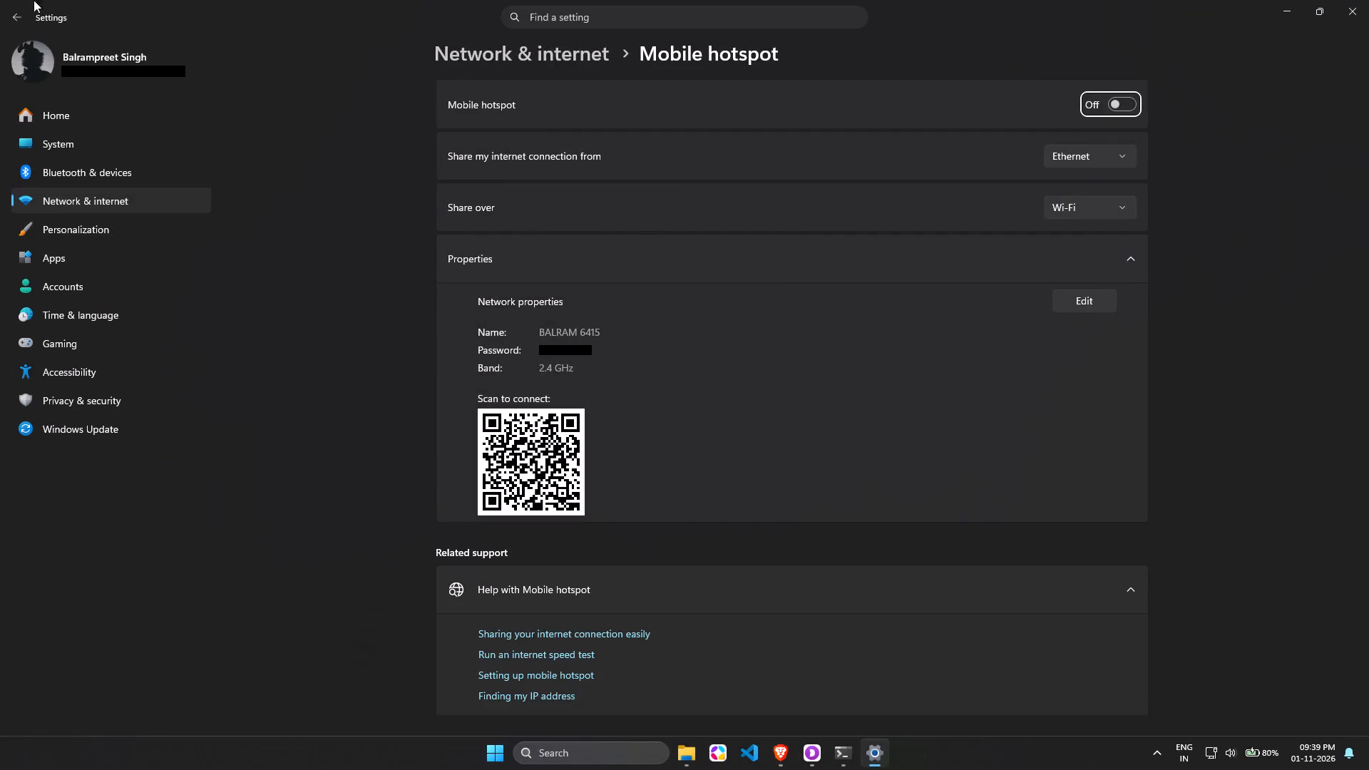
{"action": "left_click", "coordinate": [1129, 102]}
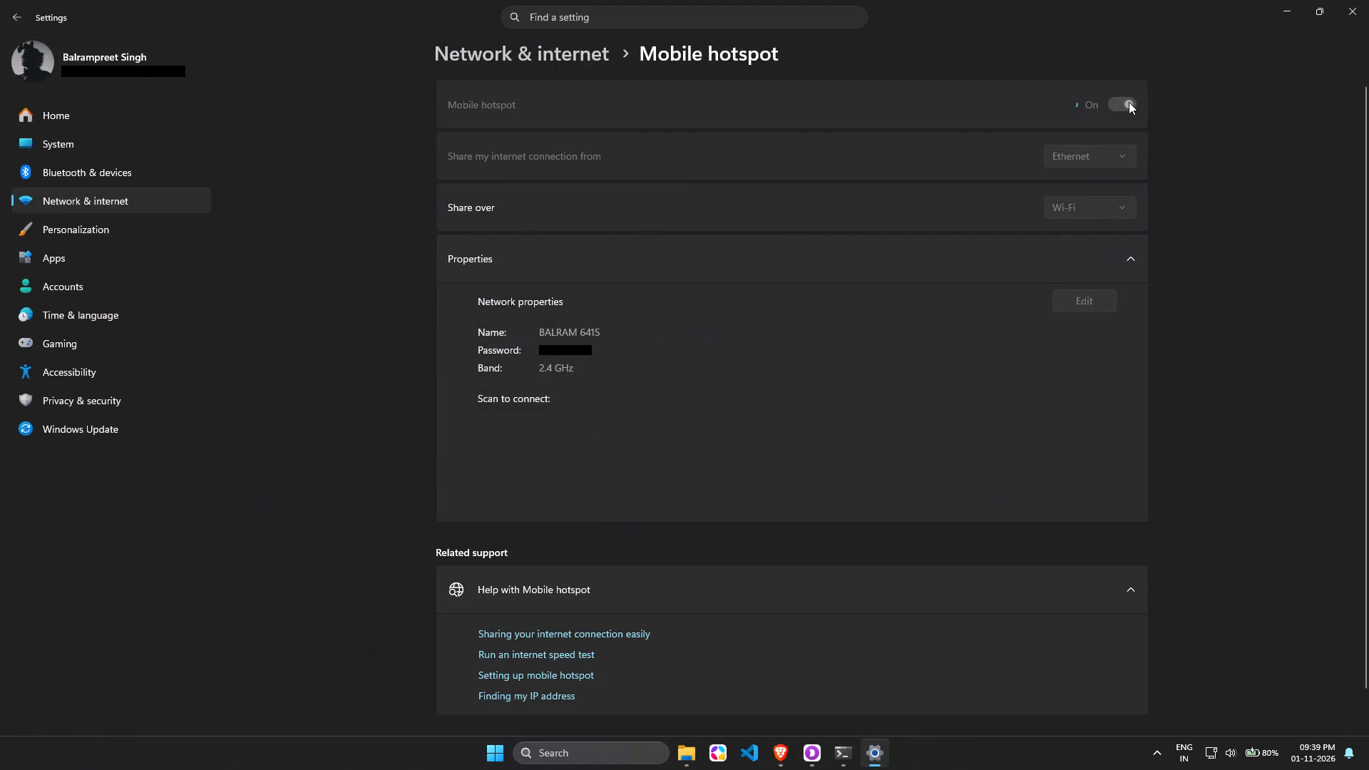
{"action": "left_click", "coordinate": [1306, 0]}
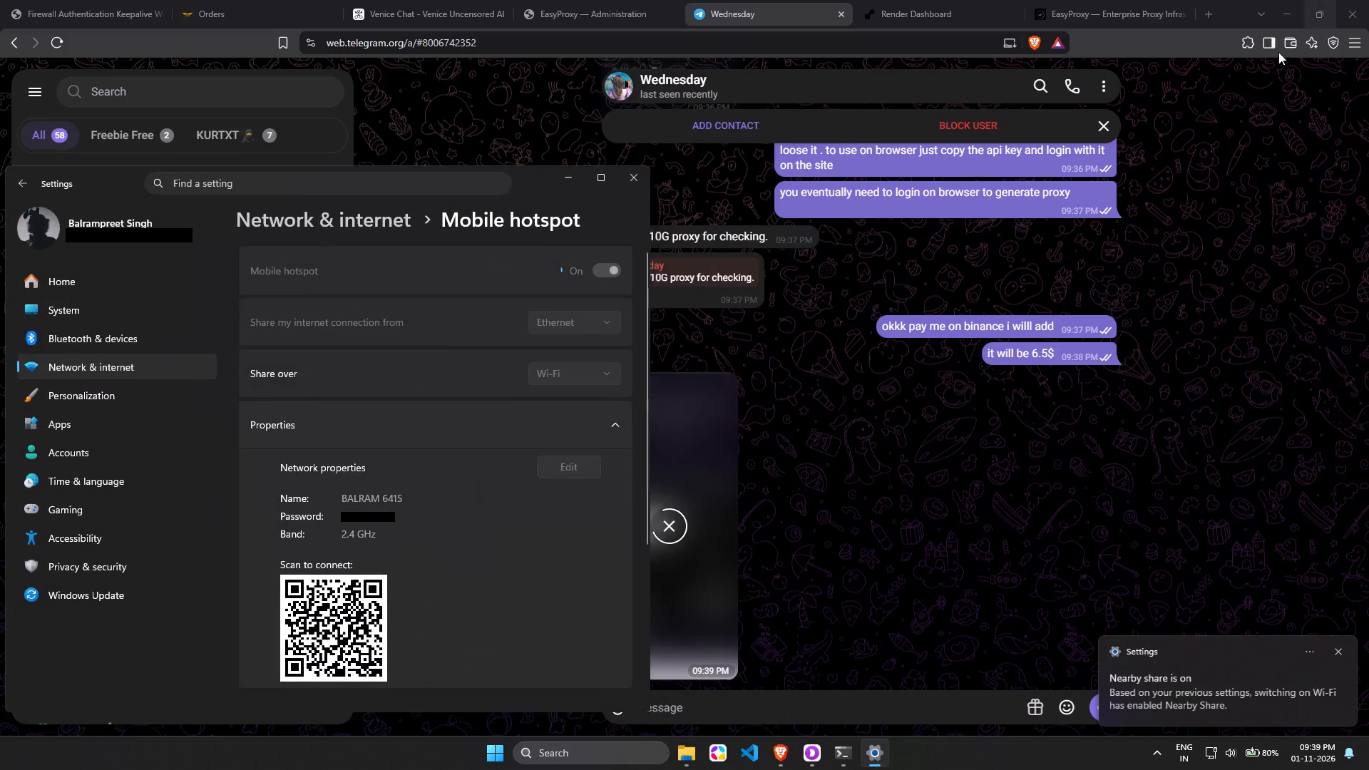
{"action": "left_click", "coordinate": [633, 185]}
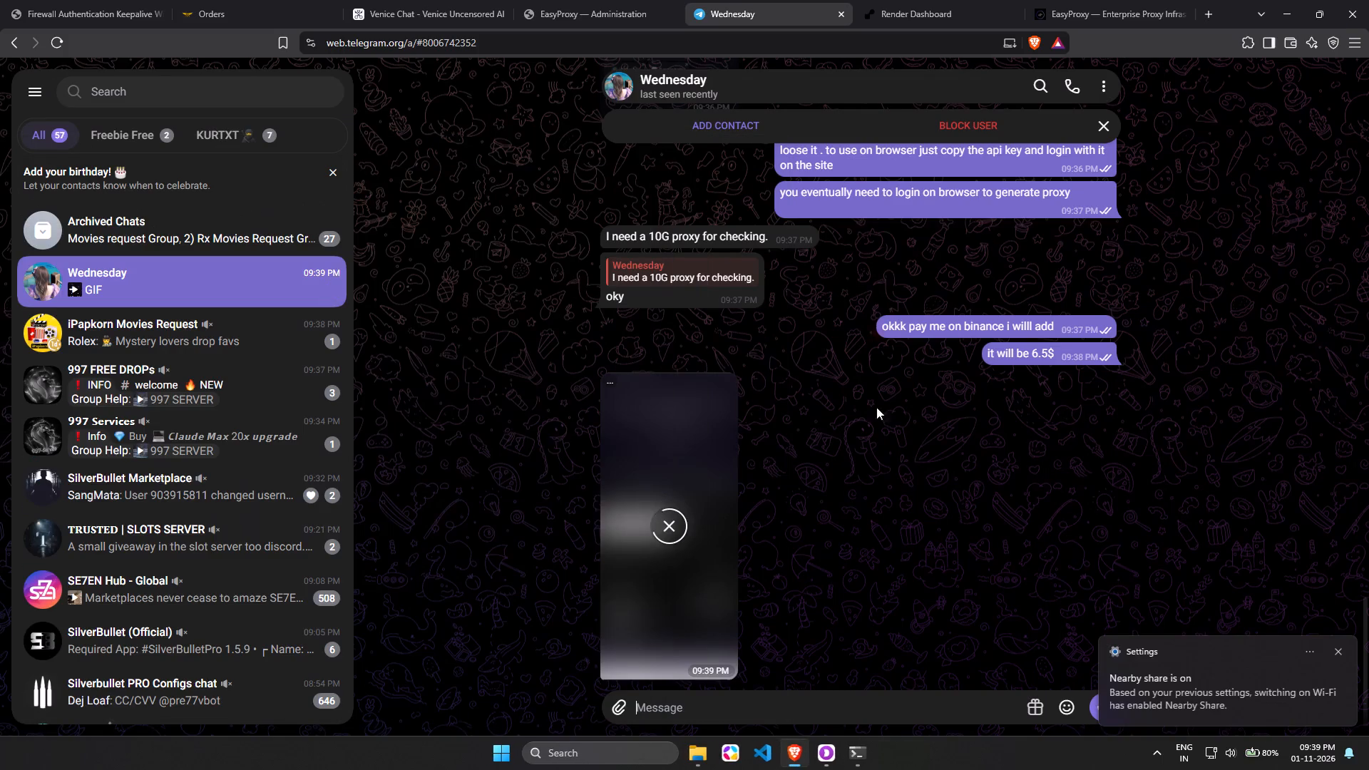
Try to view the GIF the customer sent in the Telegram chat, including after leaving and reopening the conversation.
{"action": "left_click", "coordinate": [814, 471]}
{"action": "left_click", "coordinate": [653, 441]}
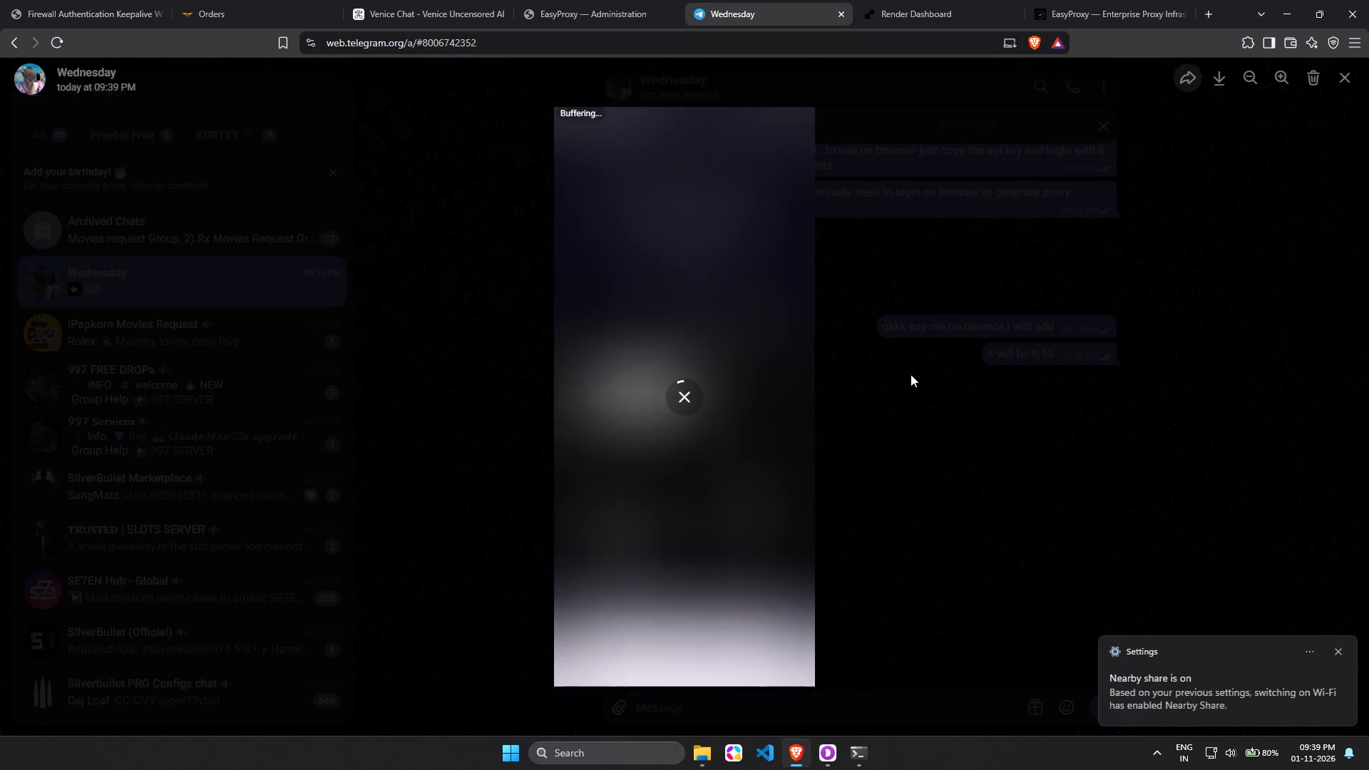
{"action": "left_click", "coordinate": [911, 374]}
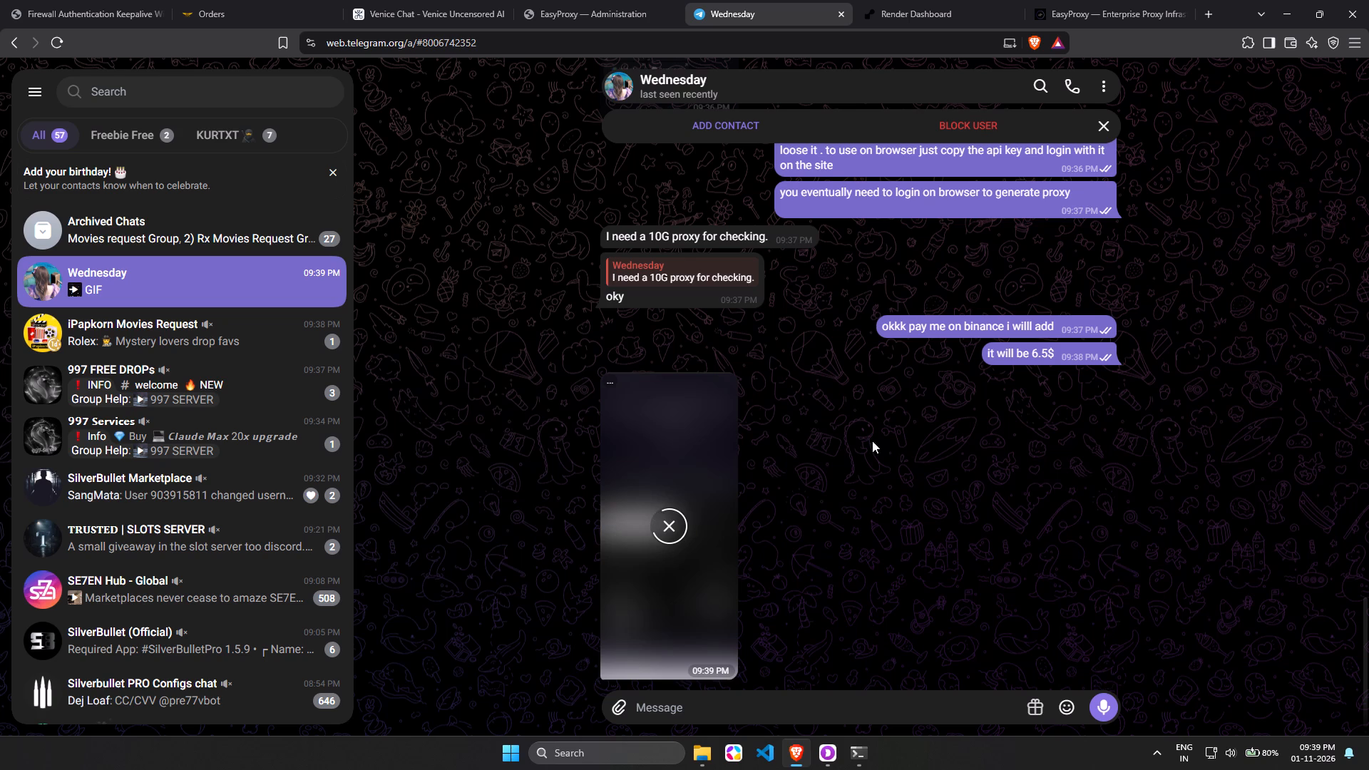
{"action": "left_click", "coordinate": [151, 355]}
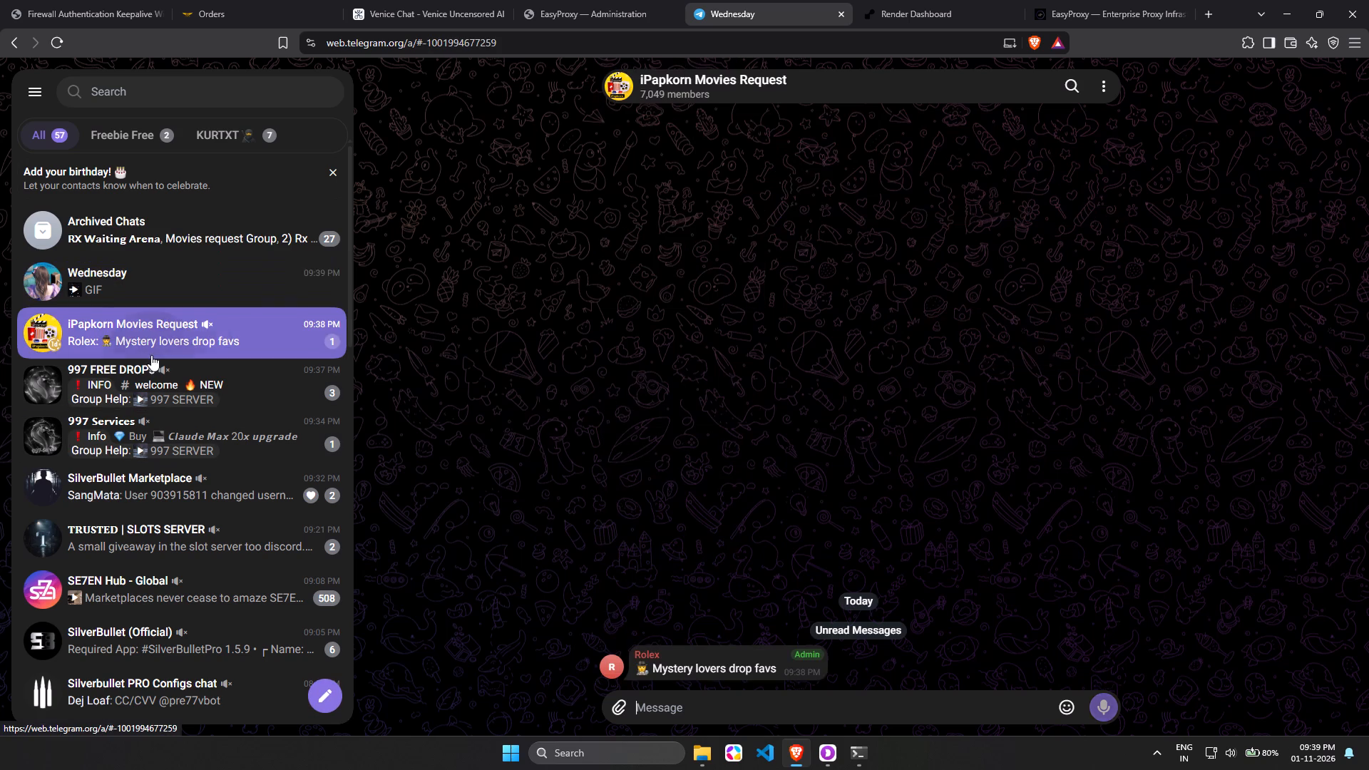
{"action": "left_click", "coordinate": [193, 272]}
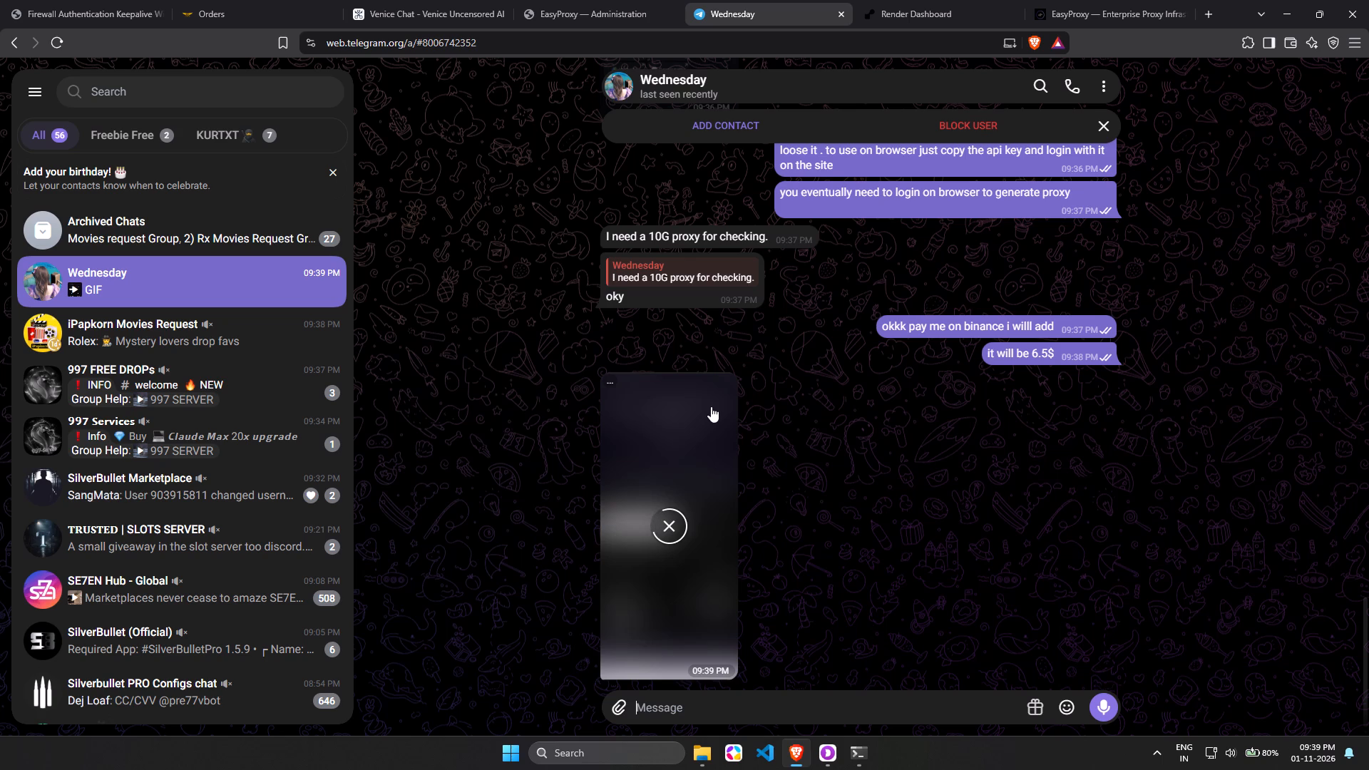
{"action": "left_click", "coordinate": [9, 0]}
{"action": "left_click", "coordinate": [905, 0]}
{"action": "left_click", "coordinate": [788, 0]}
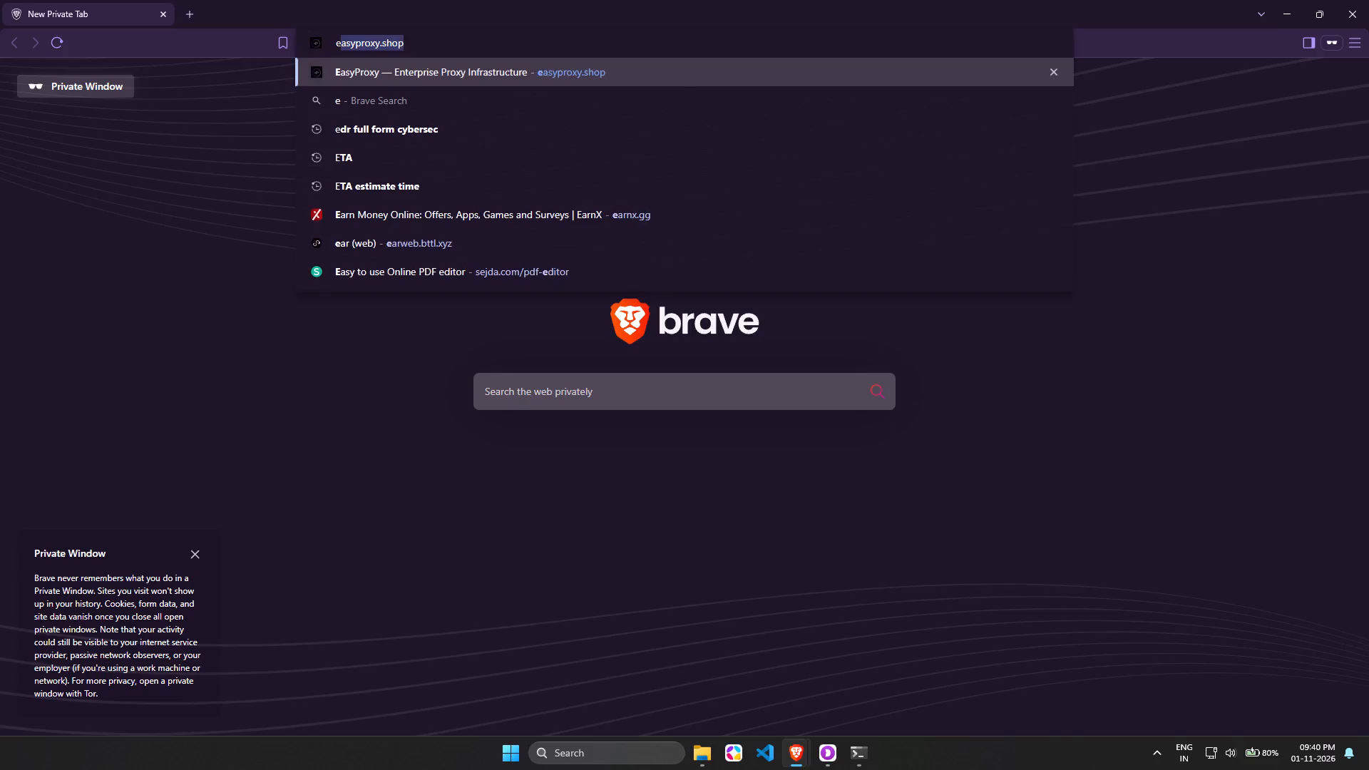
Open easyproxy.shop in the private window and sign in with the copied user API key to view that account's dashboard.
{"action": "key", "text": "Return"}
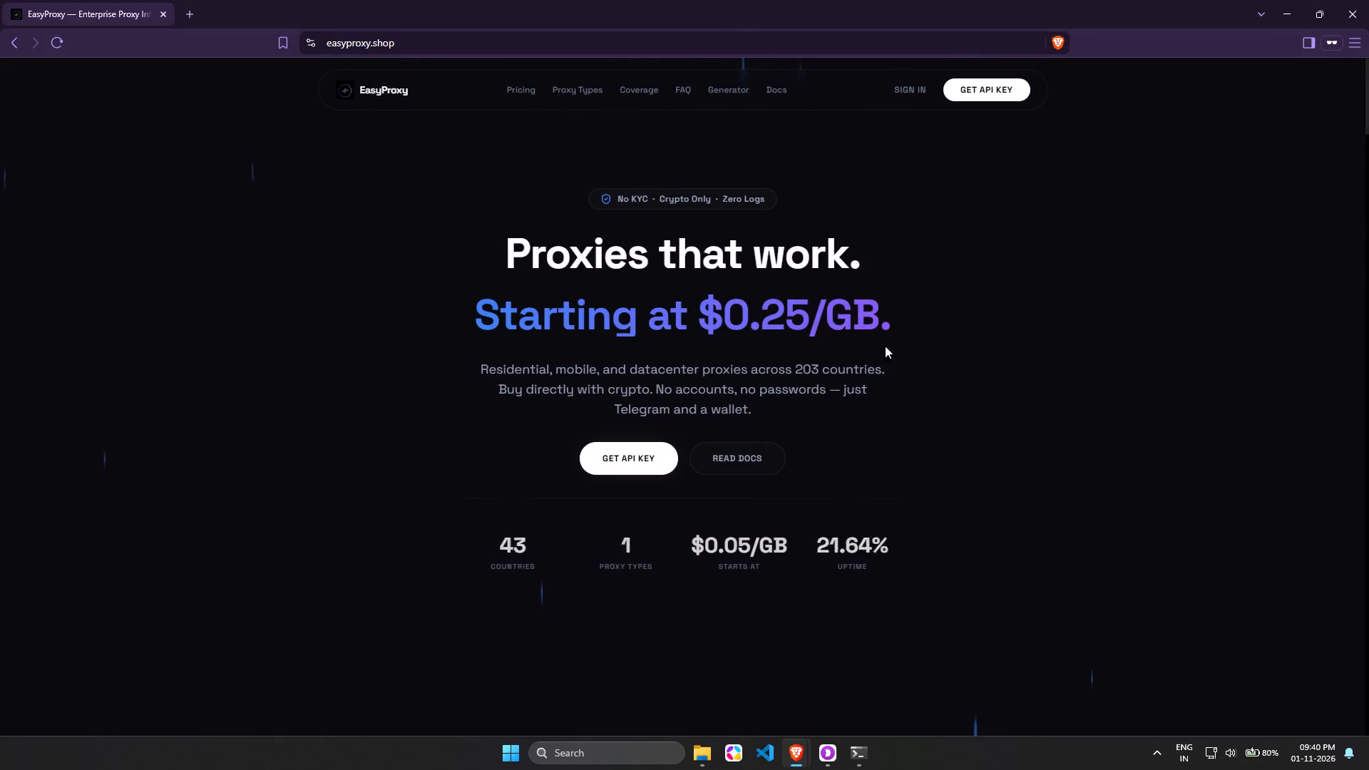
{"action": "left_click", "coordinate": [929, 82]}
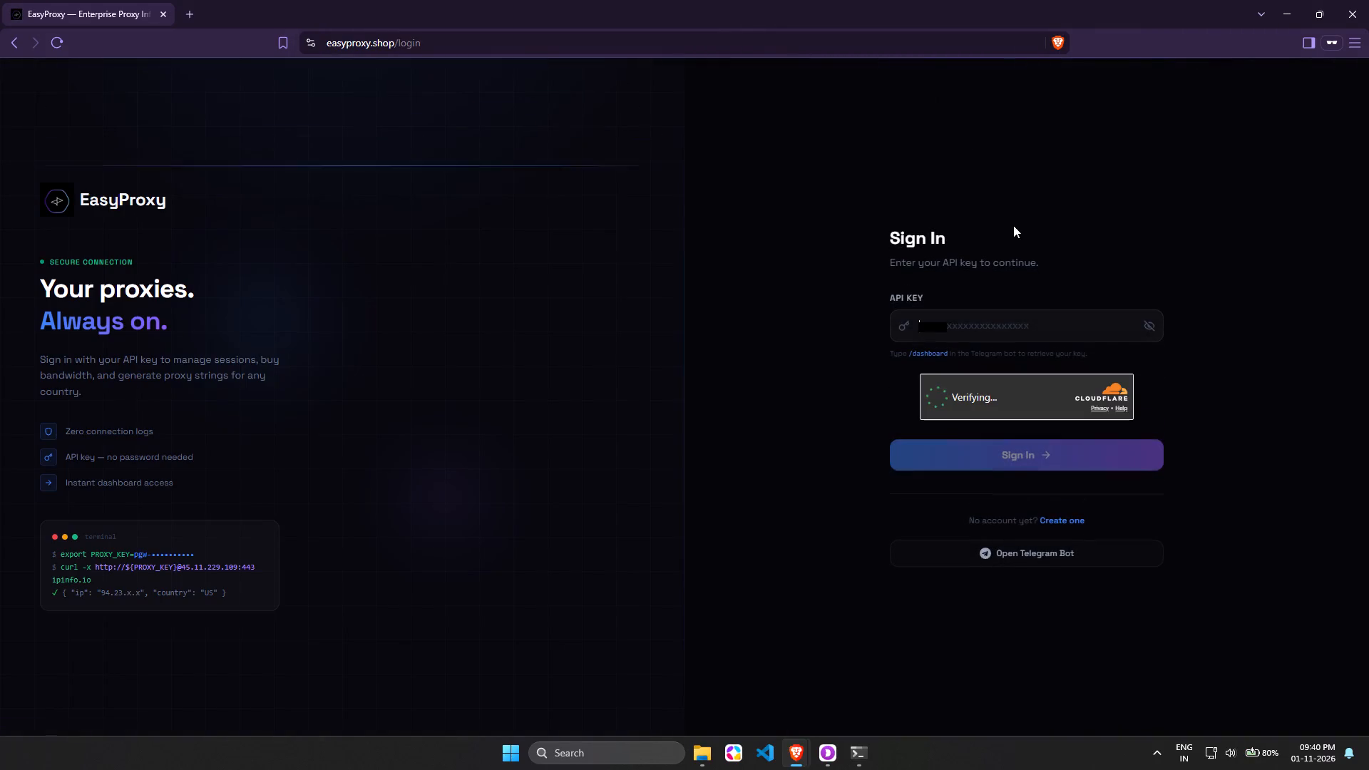
{"action": "key", "text": "ctrl+v"}
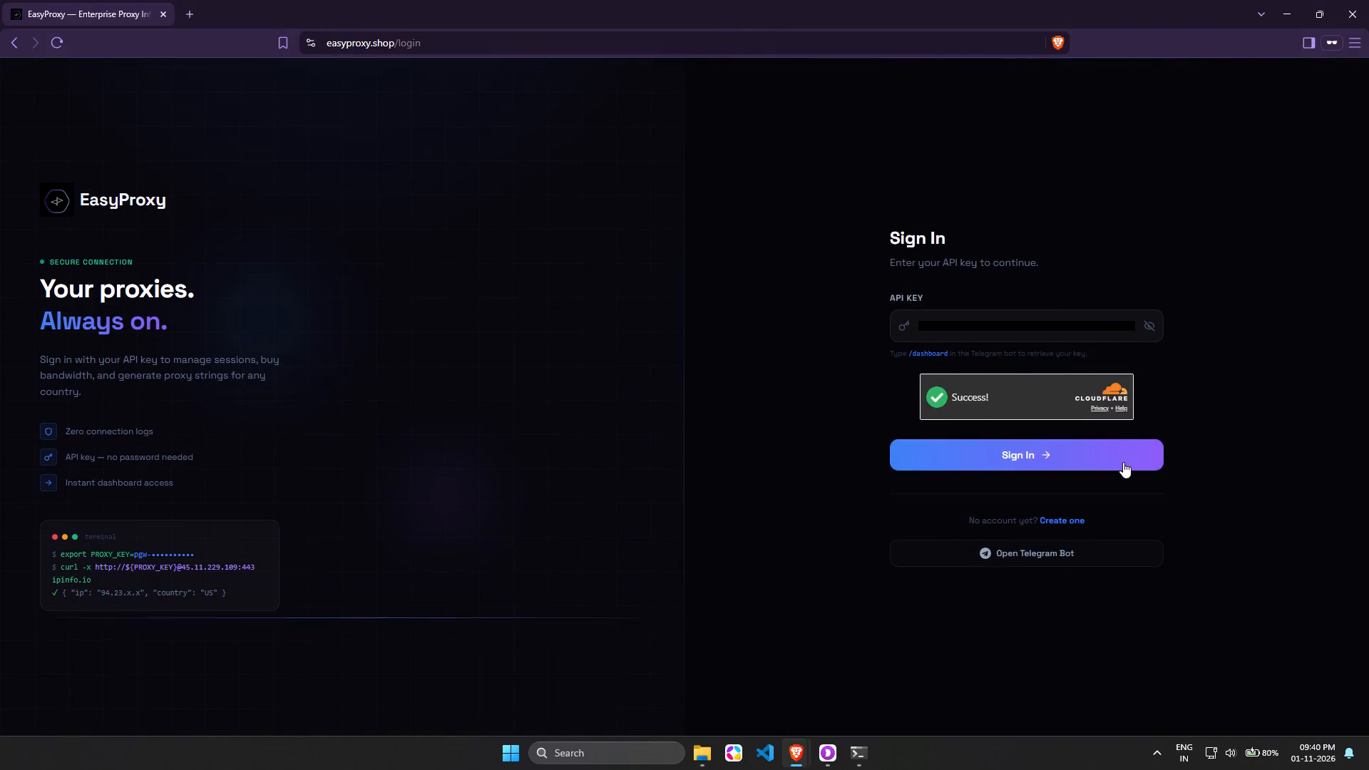
{"action": "left_click", "coordinate": [1122, 463]}
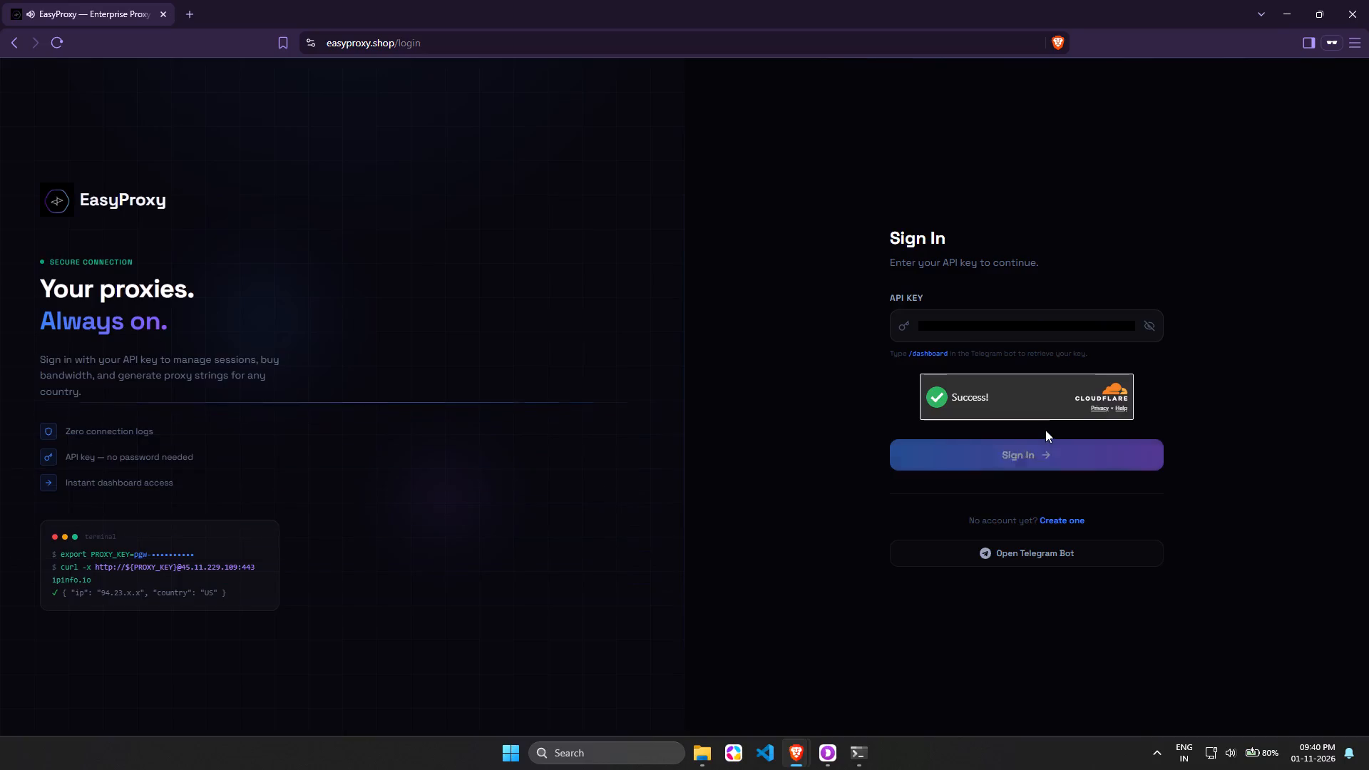
Close the private window and dismiss the Wednesday user's details in the admin panel to return to the Users list.
{"action": "left_click", "coordinate": [1368, 0]}
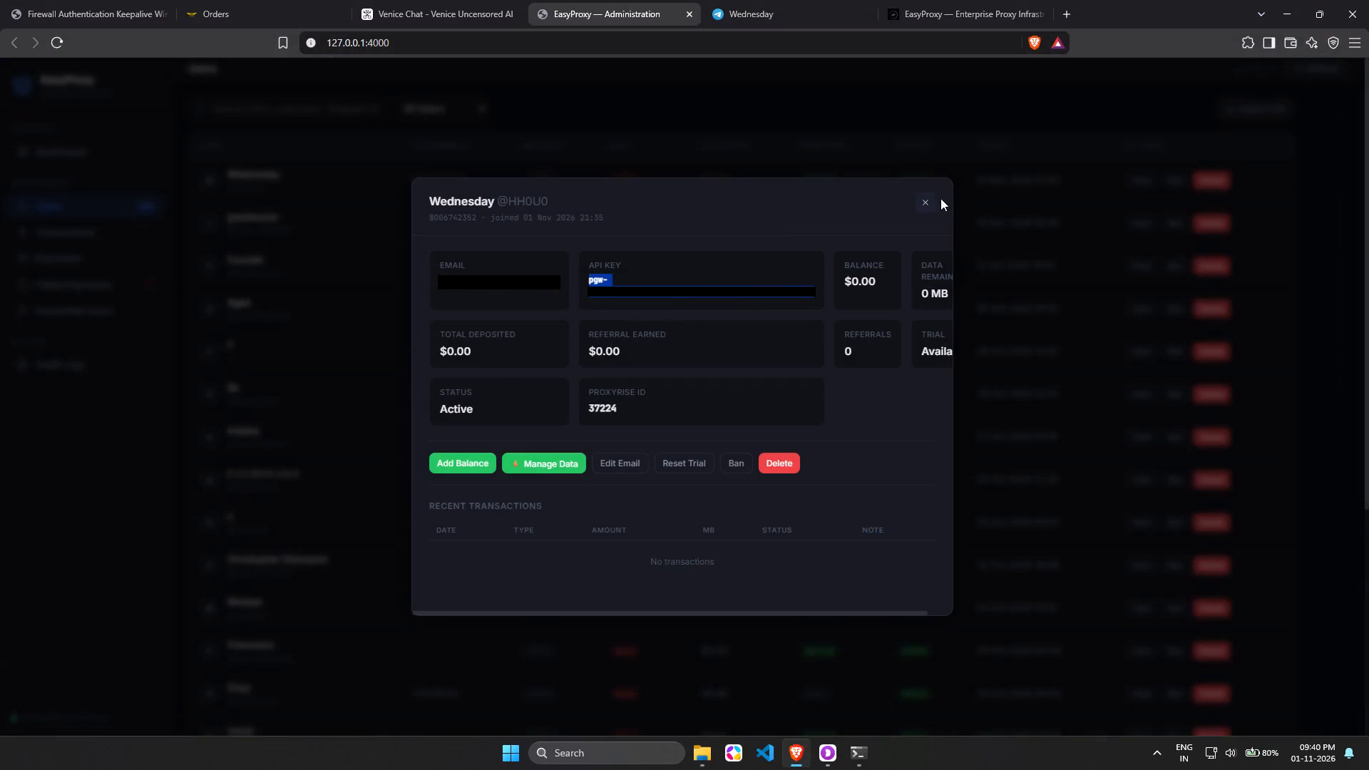
{"action": "left_click", "coordinate": [931, 198]}
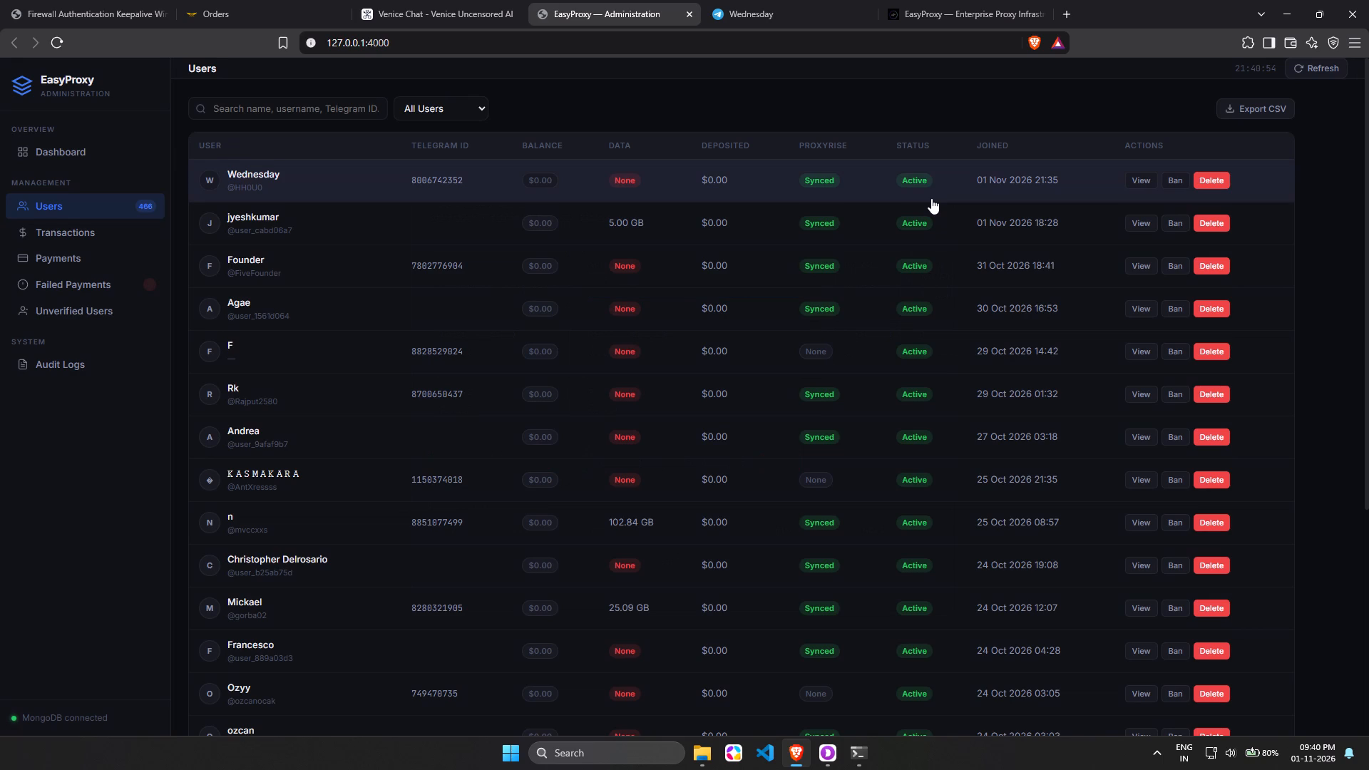
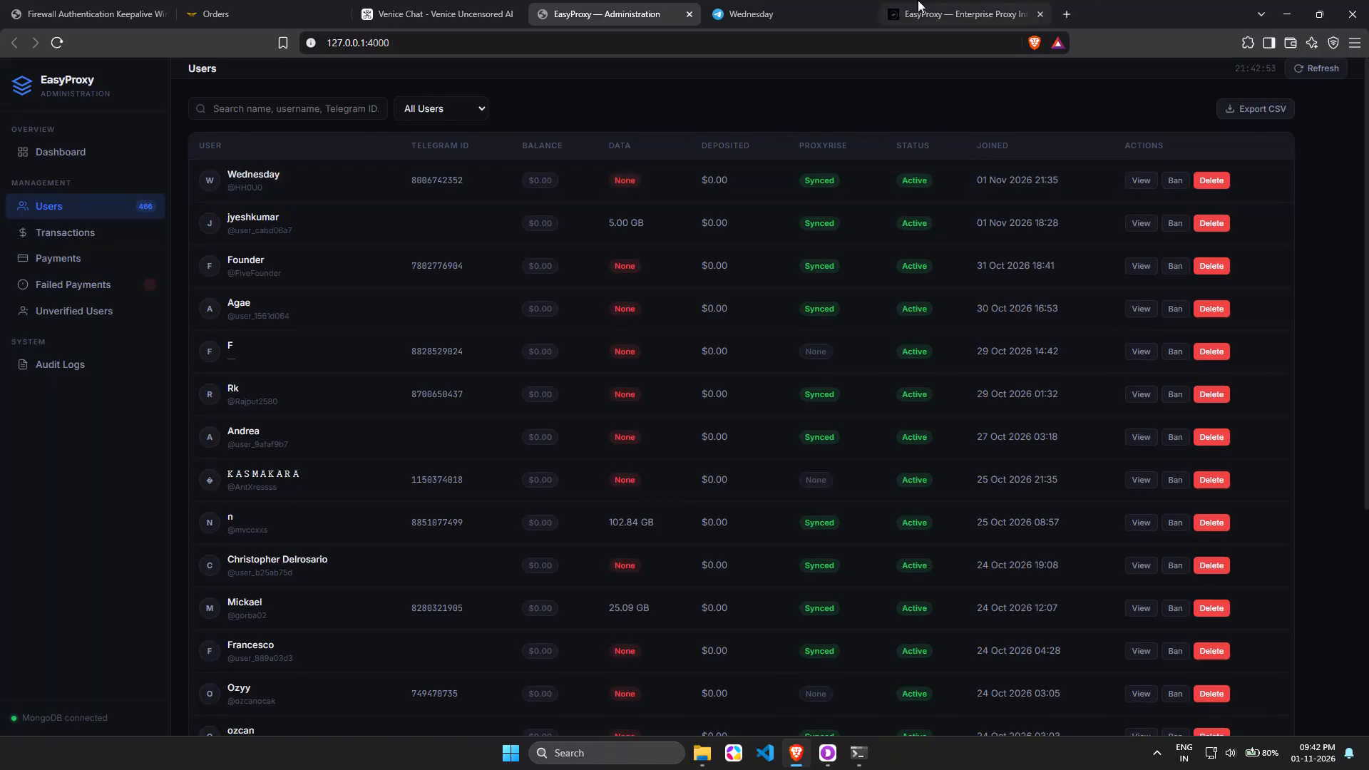
Switch to the Wednesday chat on Telegram and examine the customer's screen recording of the EasyProxy API key sign-in at full size.
{"action": "left_click", "coordinate": [789, 0]}
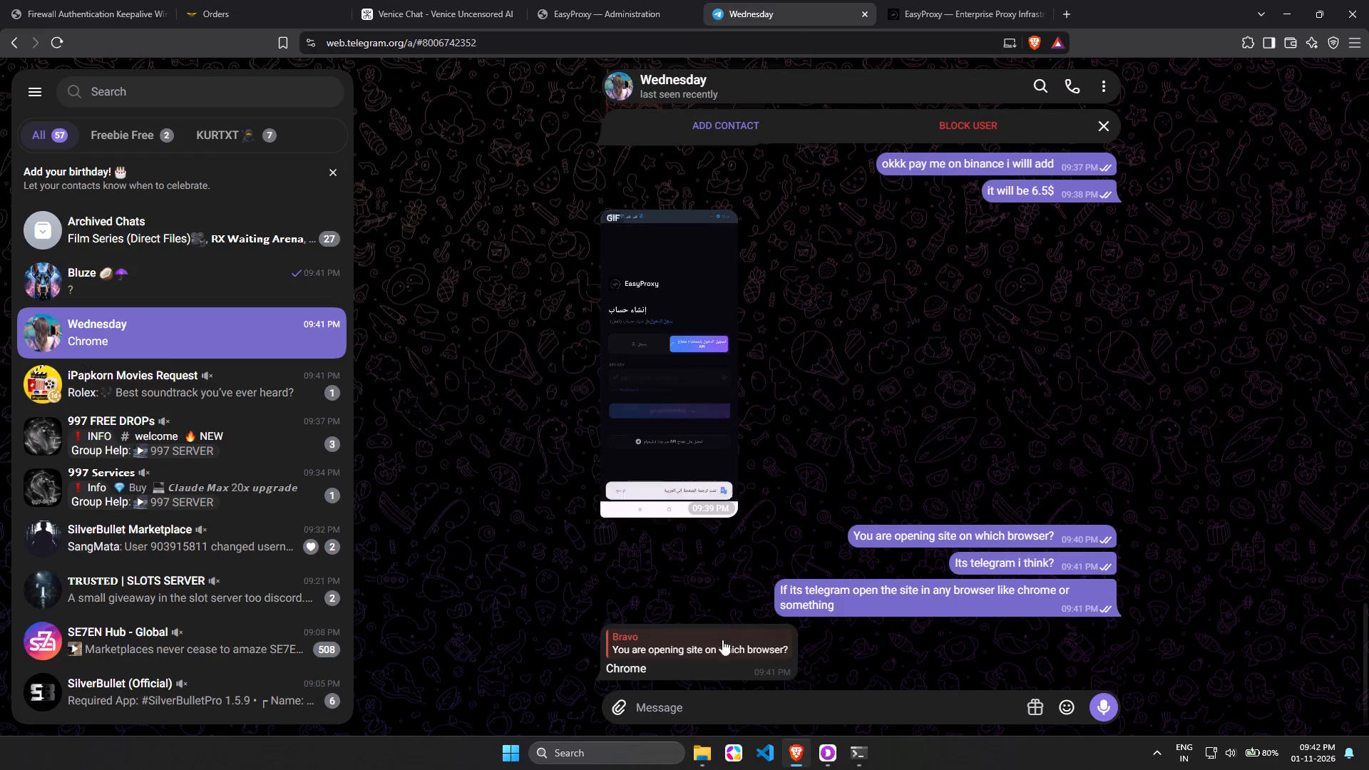
{"action": "left_click", "coordinate": [735, 713]}
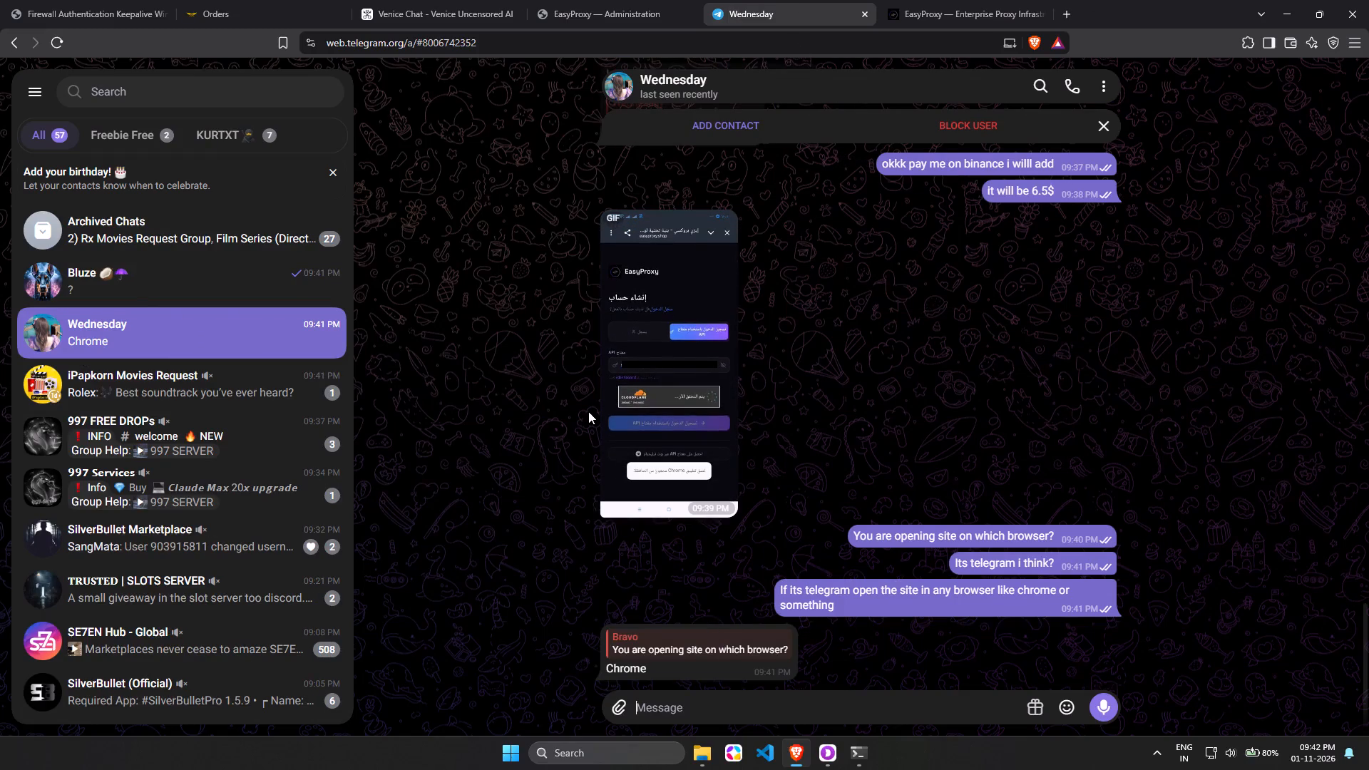
{"action": "left_click", "coordinate": [662, 406]}
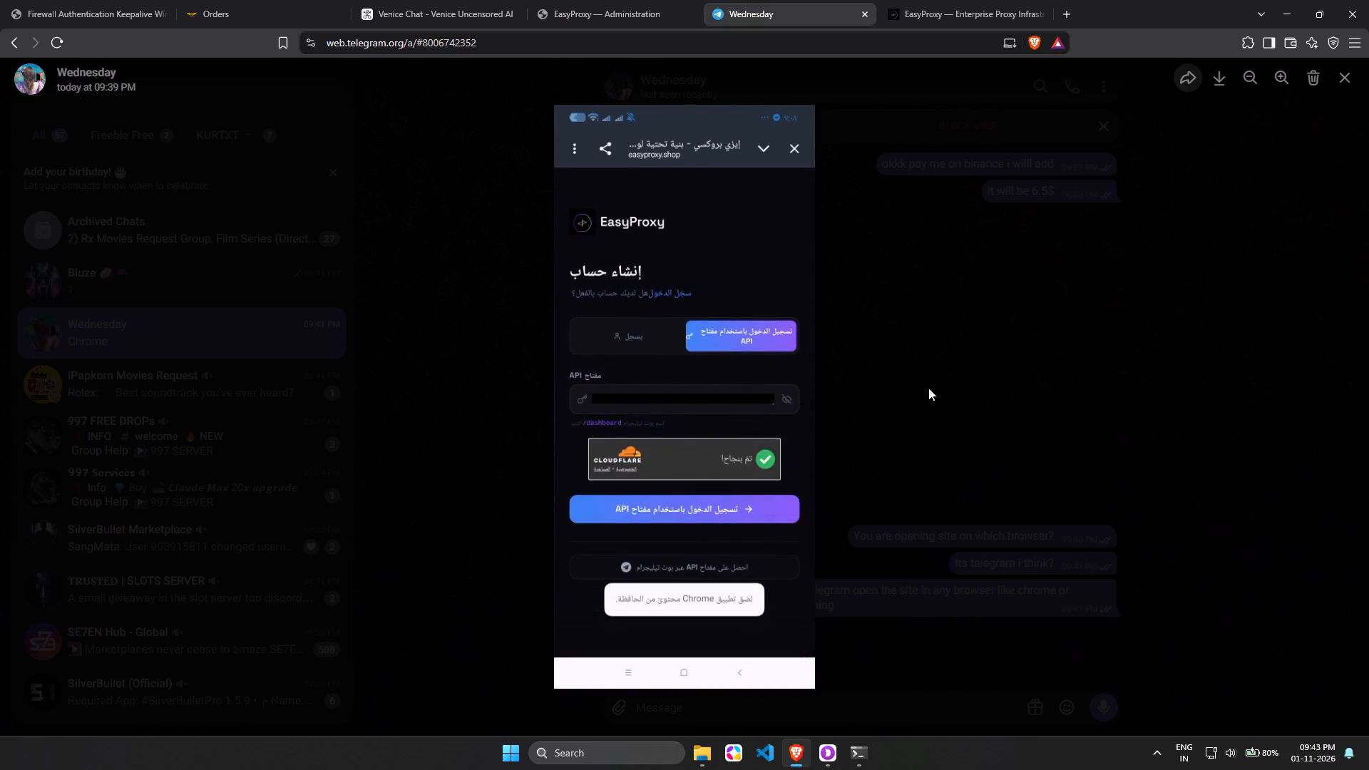
{"action": "left_click", "coordinate": [764, 349]}
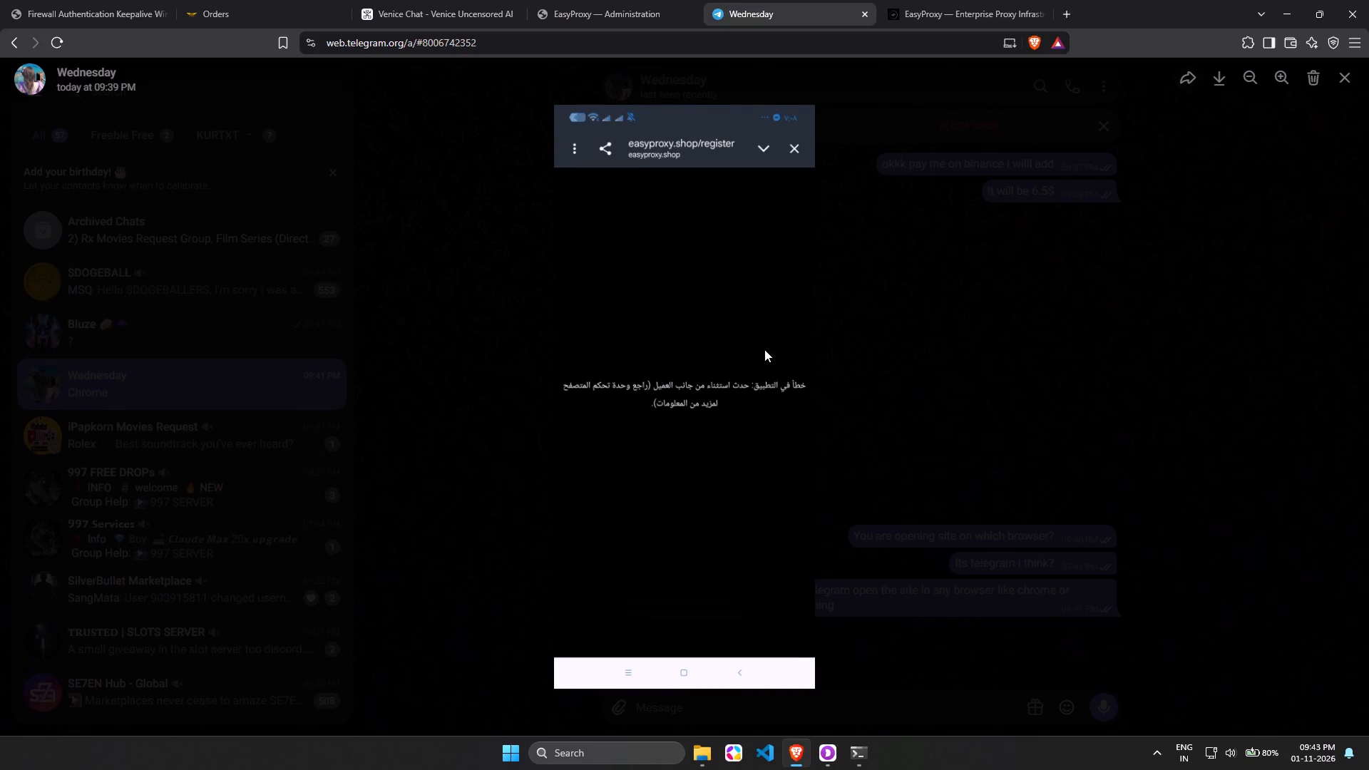
{"action": "scroll", "coordinate": [757, 399], "scroll_direction": "down", "scroll_amount": 3}
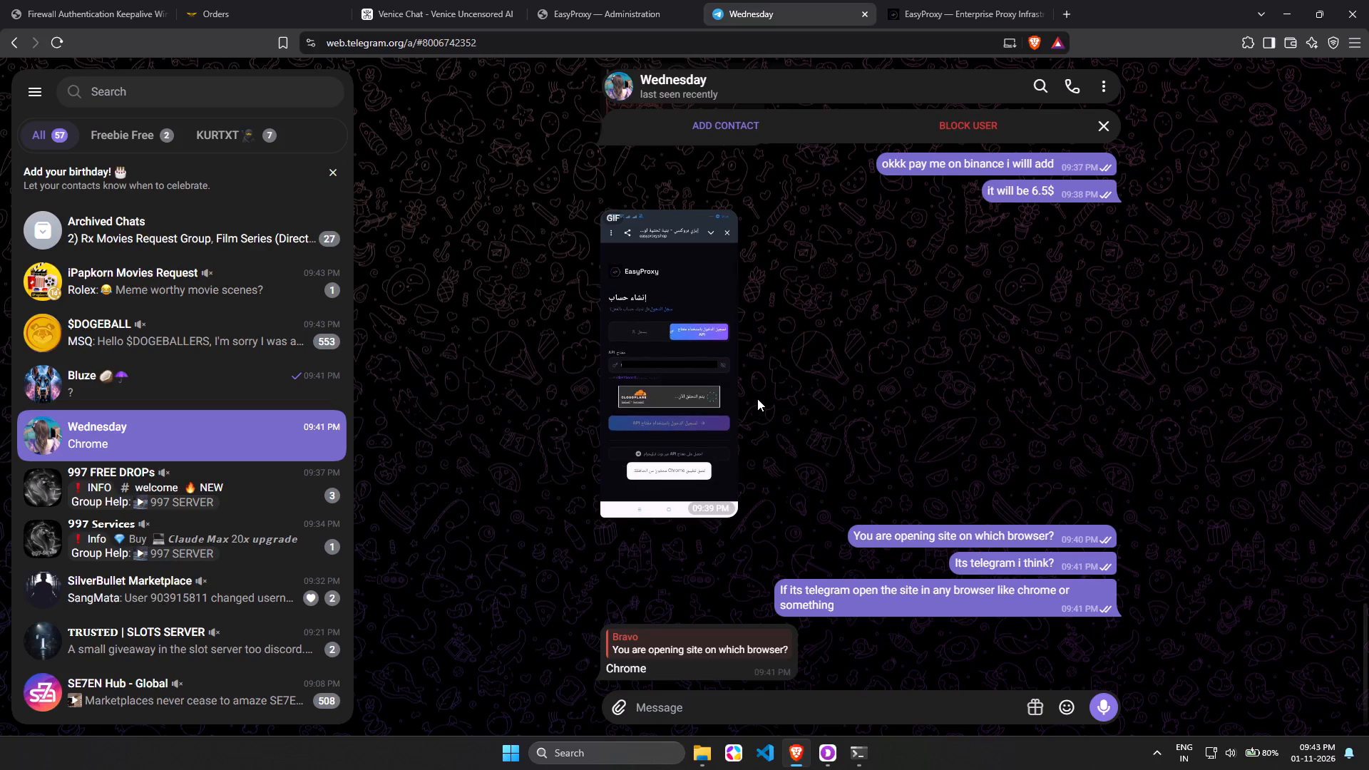
Begin a new reply to the customer in the Wednesday chat.
{"action": "left_click", "coordinate": [704, 725]}
{"action": "left_click", "coordinate": [704, 724]}
{"action": "left_click", "coordinate": [703, 712]}
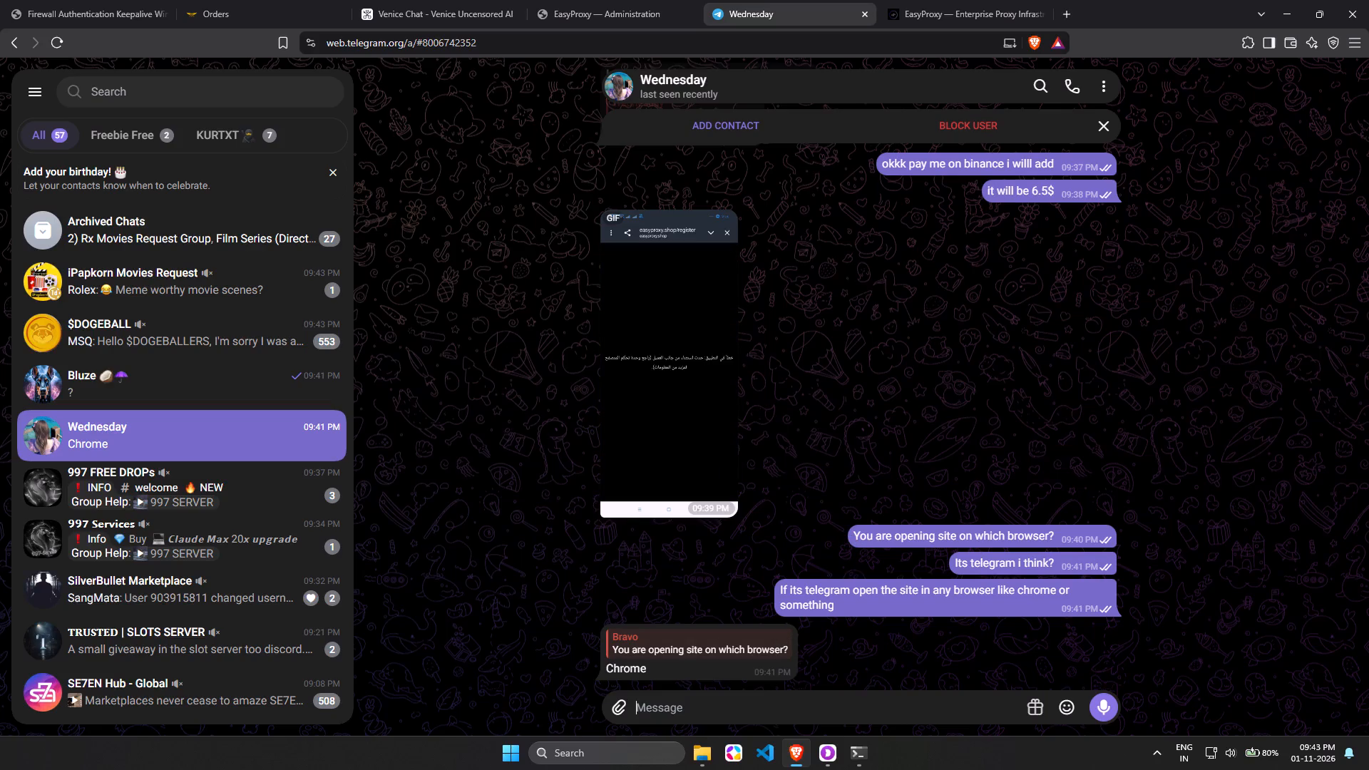
Start a reply to Wednesday in the Telegram chat with the text "its your browser f".
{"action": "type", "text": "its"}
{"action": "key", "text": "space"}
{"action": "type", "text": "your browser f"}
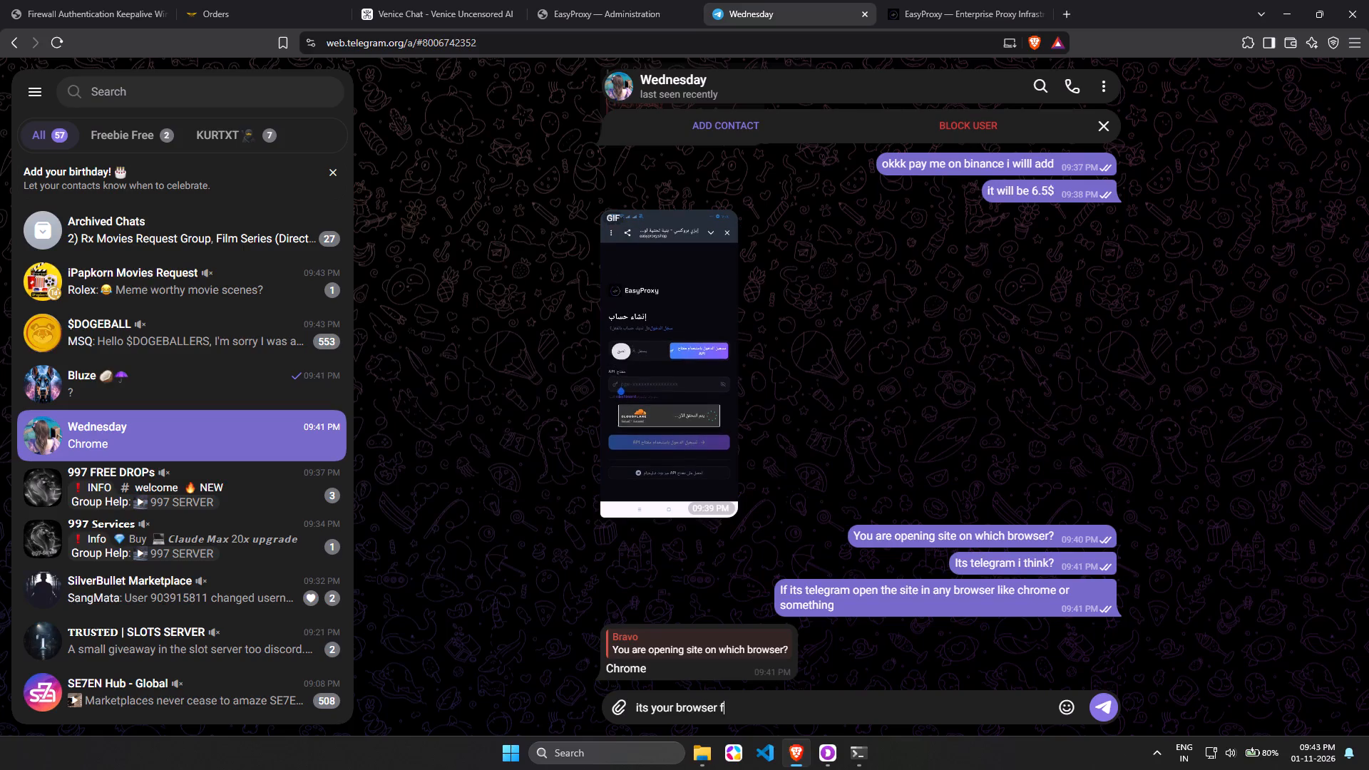
Finish and send the reply to Wednesday so it reads "its your browser problem only wait let me think something".
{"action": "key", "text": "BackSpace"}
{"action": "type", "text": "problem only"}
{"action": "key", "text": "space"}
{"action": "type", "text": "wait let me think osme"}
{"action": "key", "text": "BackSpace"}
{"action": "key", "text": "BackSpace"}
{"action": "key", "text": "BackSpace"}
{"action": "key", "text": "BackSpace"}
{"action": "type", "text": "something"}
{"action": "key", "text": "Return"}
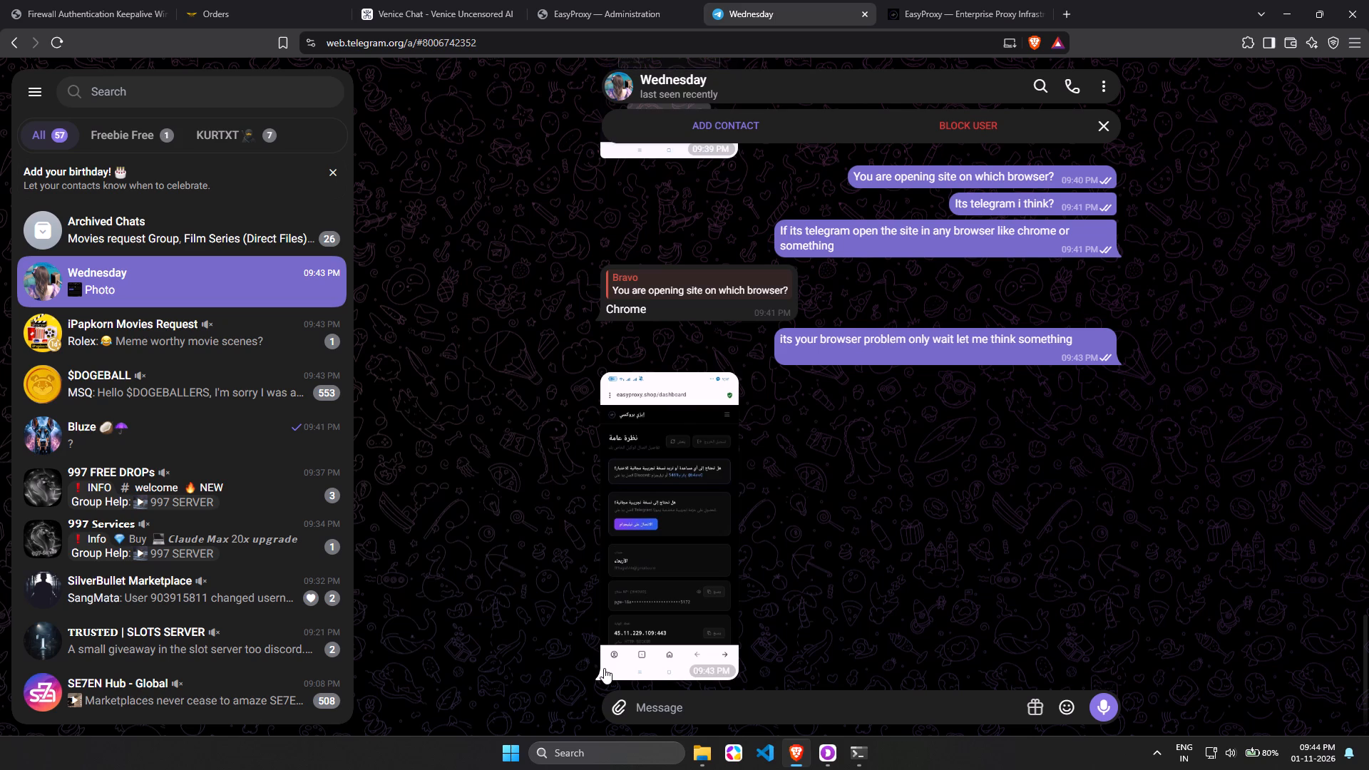